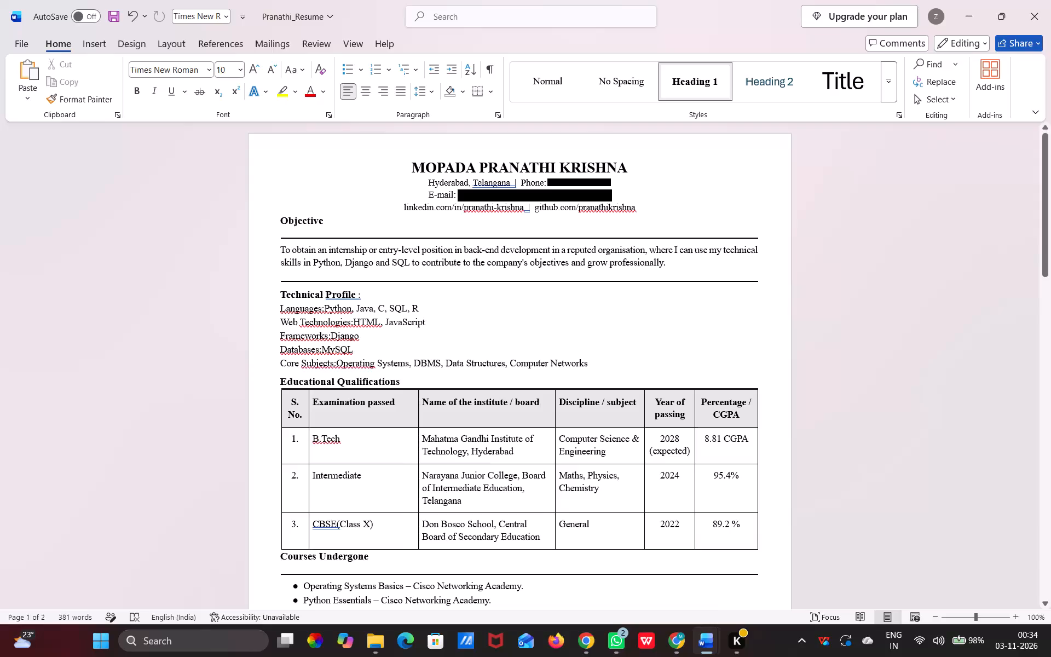
Look over the first page of the other open resume, including its education table, and return to the resume being edited.
{"action": "left_click", "coordinate": [749, 581]}
{"action": "scroll", "coordinate": [565, 445], "scroll_direction": "up", "scroll_amount": 3}
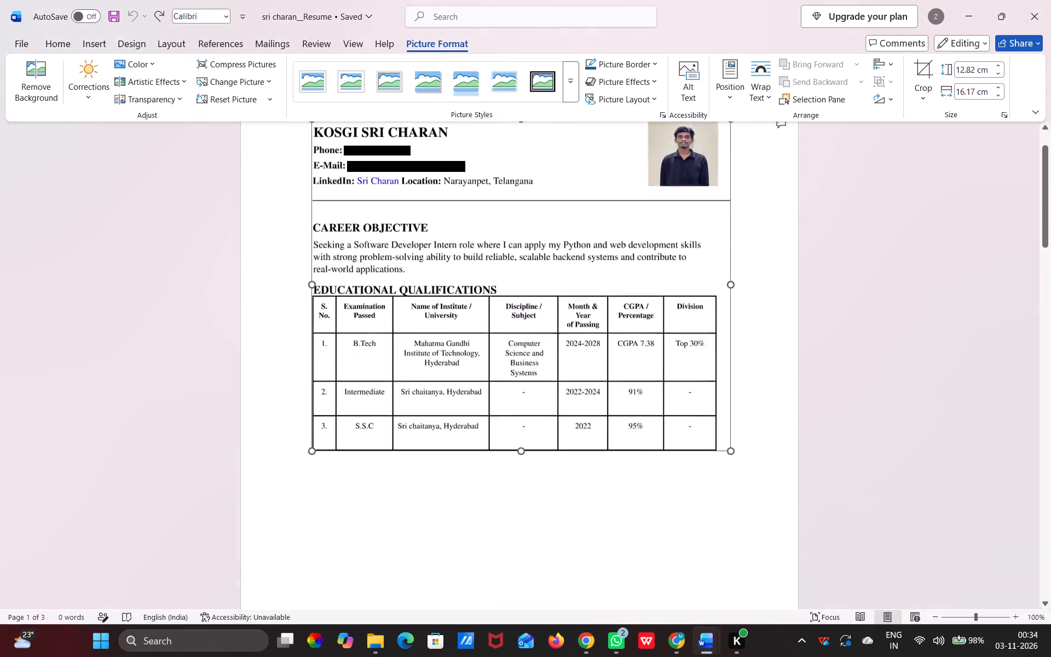
{"action": "scroll", "coordinate": [565, 445], "scroll_direction": "up", "scroll_amount": 2}
{"action": "left_click", "coordinate": [559, 182]}
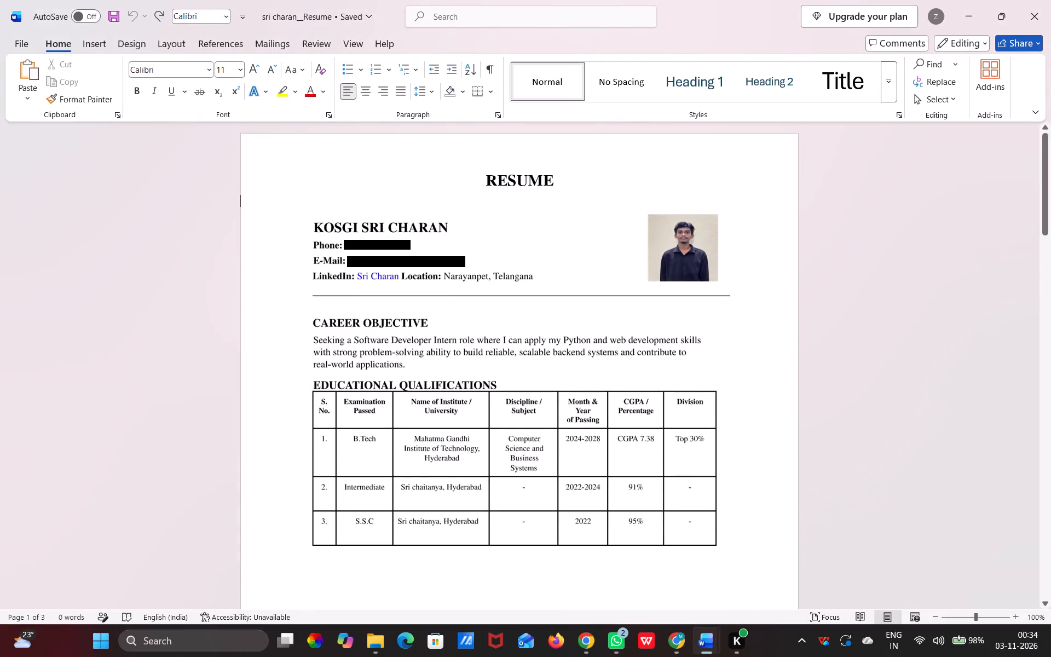
{"action": "left_click", "coordinate": [571, 194]}
{"action": "double_click", "coordinate": [563, 169]}
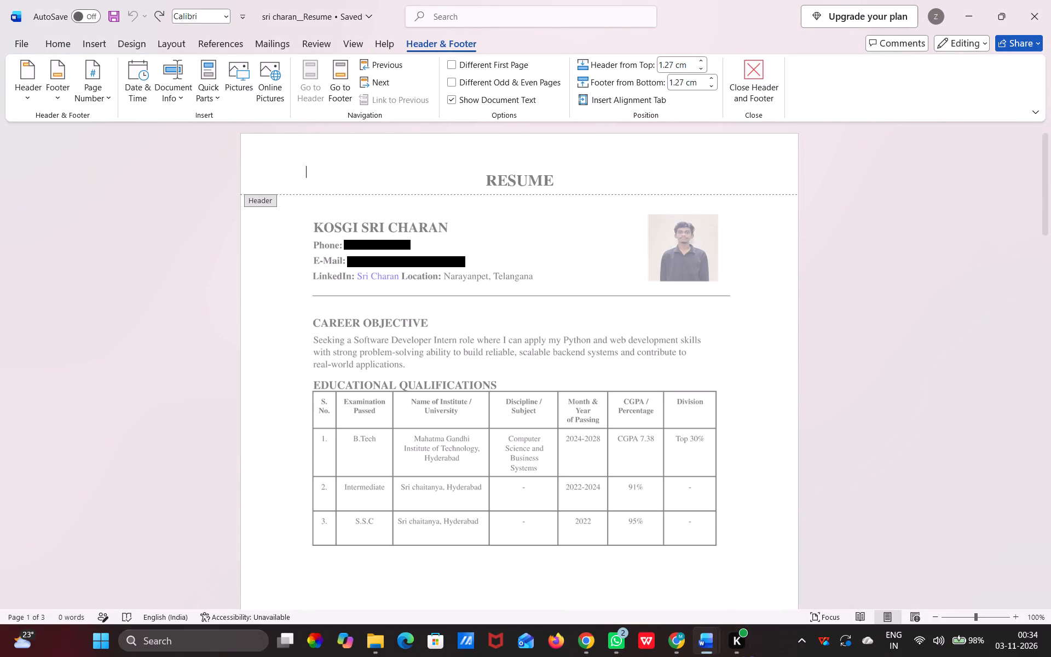
{"action": "left_click", "coordinate": [651, 572]}
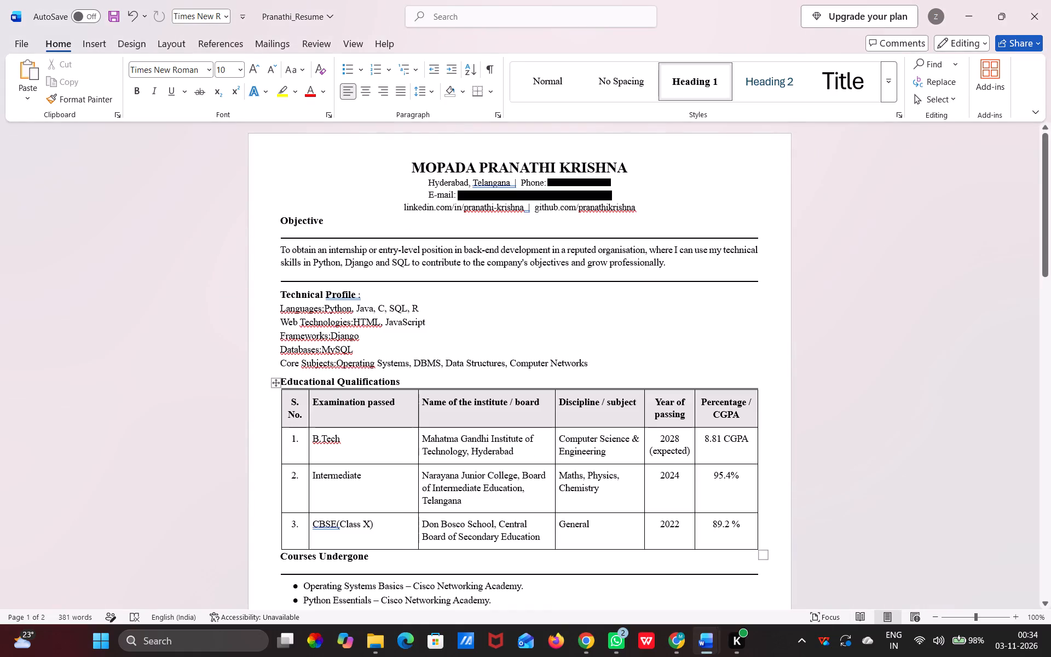
Set the B.Tech result in the Educational Qualifications table to 8.30 CGPA.
{"action": "left_click", "coordinate": [721, 437]}
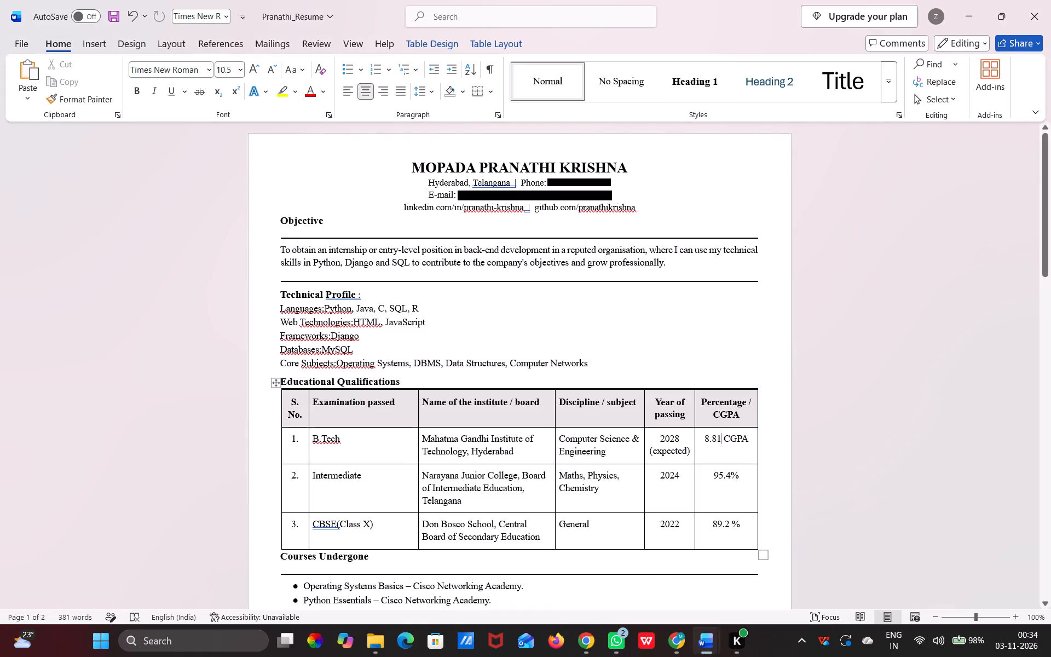
{"action": "key", "text": "BackSpace"}
{"action": "key", "text": "BackSpace"}
{"action": "key", "text": "BackSpace"}
{"action": "key", "text": "BackSpace"}
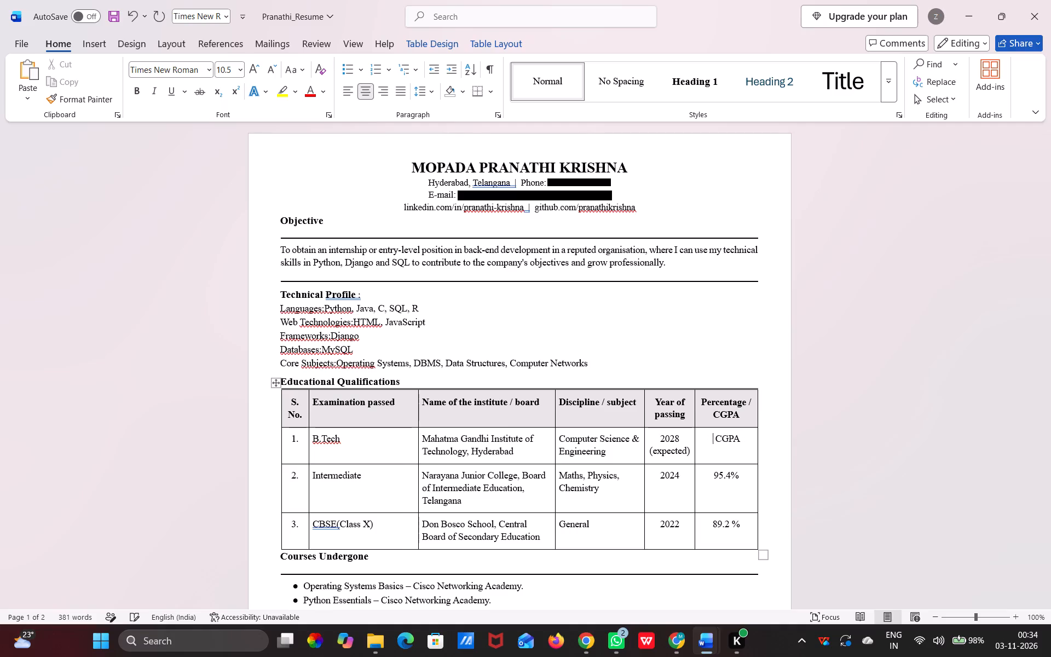
{"action": "type", "text": "8.30"}
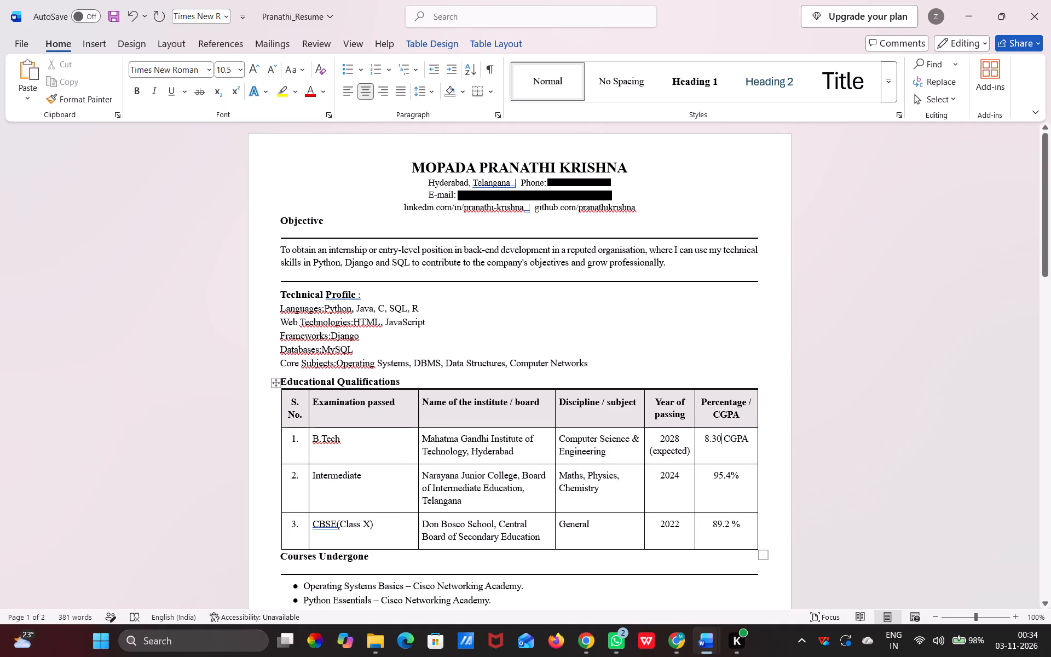
Change the Intermediate row's college name to Sri Chaitanya, keeping the rest of the institute entry from "Junior College" onward.
{"action": "left_click", "coordinate": [458, 476]}
{"action": "key", "text": "BackSpace"}
{"action": "key", "text": "BackSpace"}
{"action": "key", "text": "BackSpace"}
{"action": "key", "text": "BackSpace"}
{"action": "key", "text": "BackSpace"}
{"action": "key", "text": "BackSpace"}
{"action": "key", "text": "BackSpace"}
{"action": "key", "text": "BackSpace"}
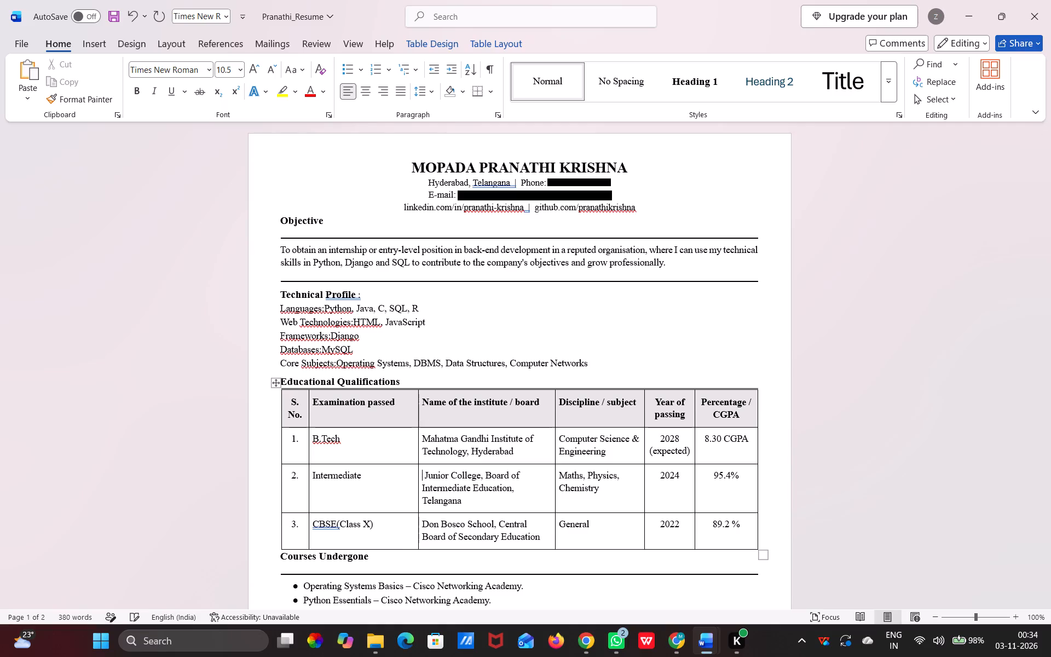
{"action": "type", "text": "Sri Chaitanya"}
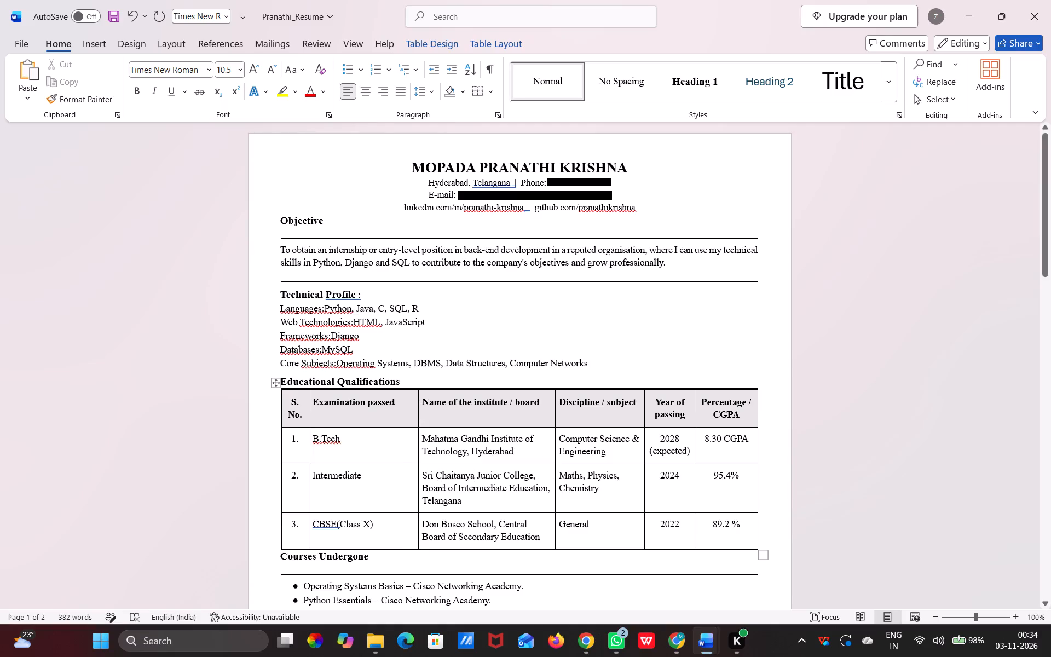
Set the Intermediate row's percentage to 95.5%.
{"action": "left_click", "coordinate": [730, 476]}
{"action": "key", "text": "BackSpace"}
{"action": "key", "text": "5"}
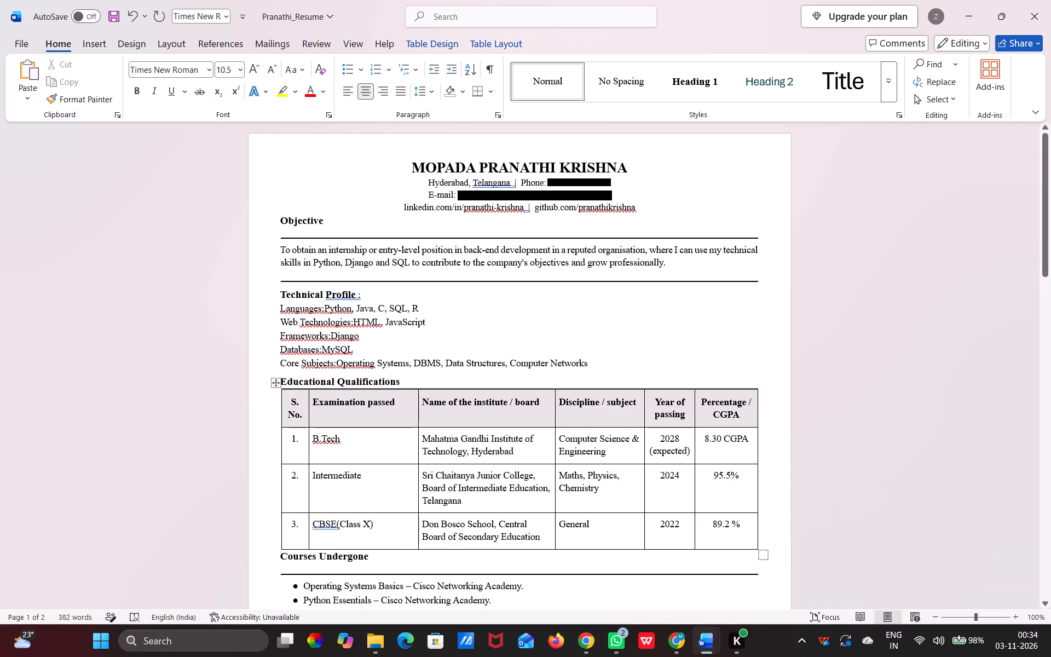
Replace the Class X row's institute entry with "TakshaShila High School,Telangana".
{"action": "left_click_drag", "start_coordinate": [544, 537], "coordinate": [426, 529]}
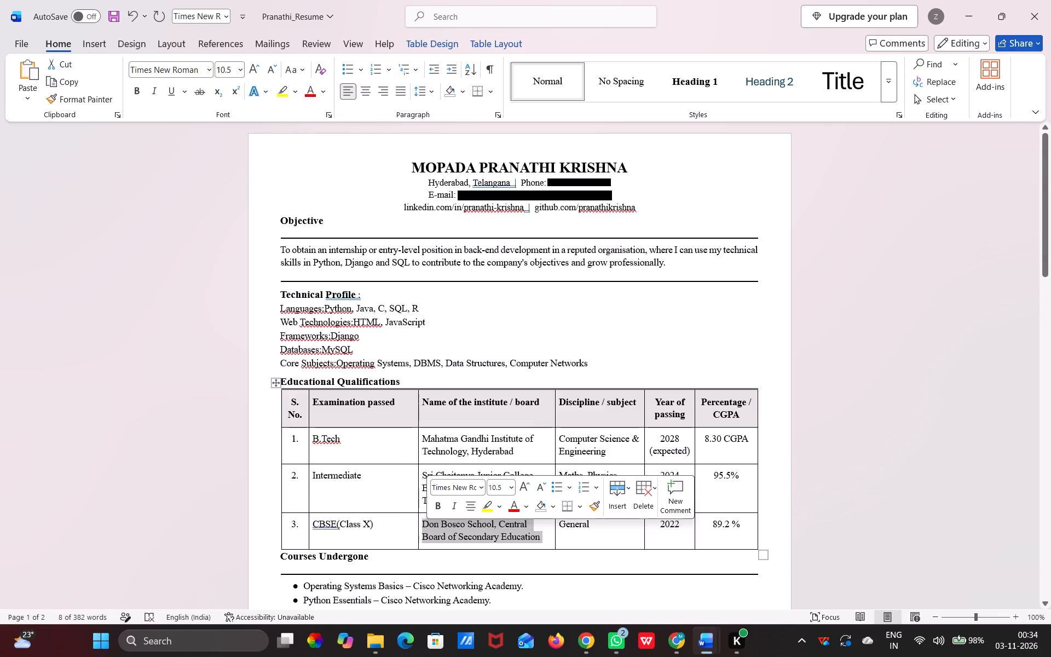
{"action": "key", "text": "BackSpace"}
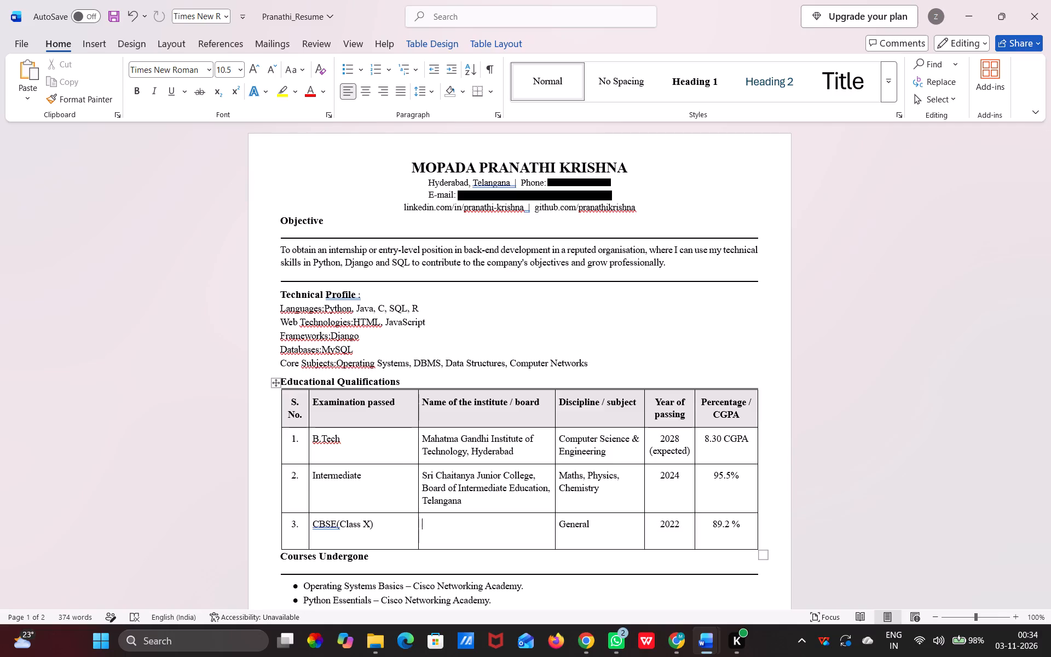
{"action": "type", "text": "Taksha"}
{"action": "type", "text": "Shia="}
{"action": "key", "text": "BackSpace"}
{"action": "key", "text": "BackSpace"}
{"action": "type", "text": "la"}
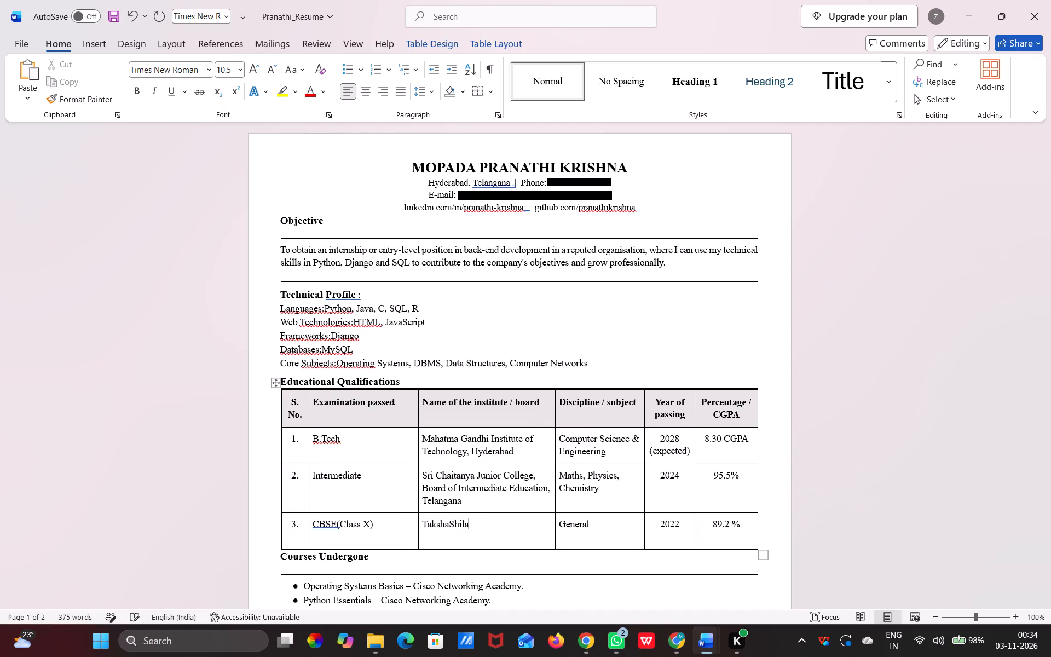
{"action": "key", "text": "space"}
{"action": "type", "text": "Hh"}
{"action": "key", "text": "BackSpace"}
{"action": "type", "text": "igh"}
{"action": "key", "text": "space"}
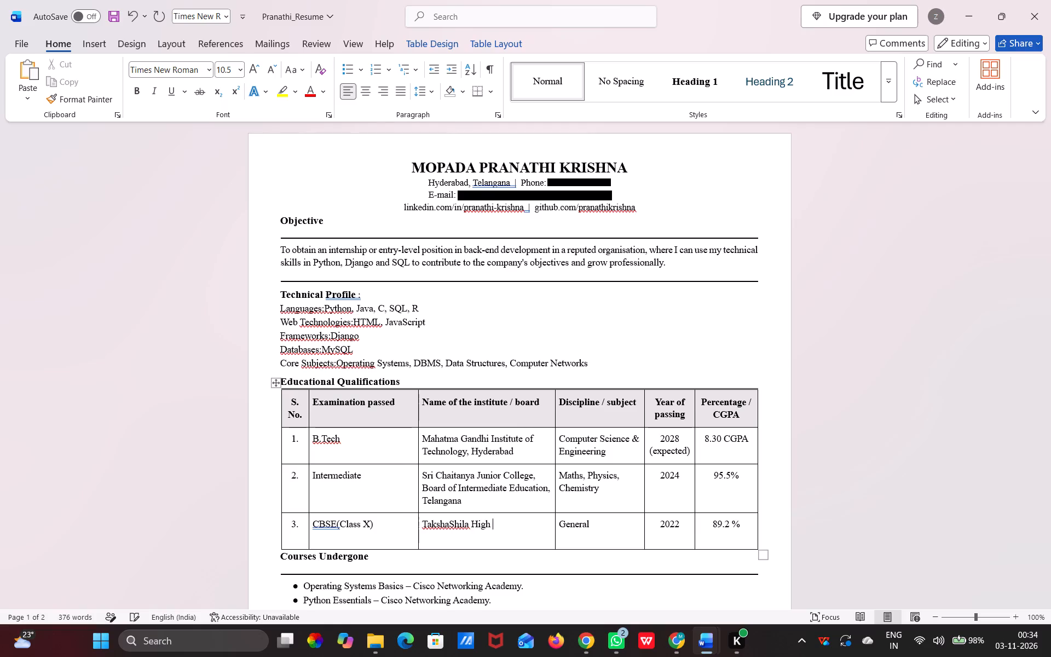
{"action": "type", "text": "Schoo;"}
{"action": "key", "text": "BackSpace"}
{"action": "type", "text": "l,Trlan"}
{"action": "key", "text": "equal"}
{"action": "key", "text": "BackSpace"}
{"action": "key", "text": "BackSpace"}
{"action": "key", "text": "BackSpace"}
{"action": "key", "text": "BackSpace"}
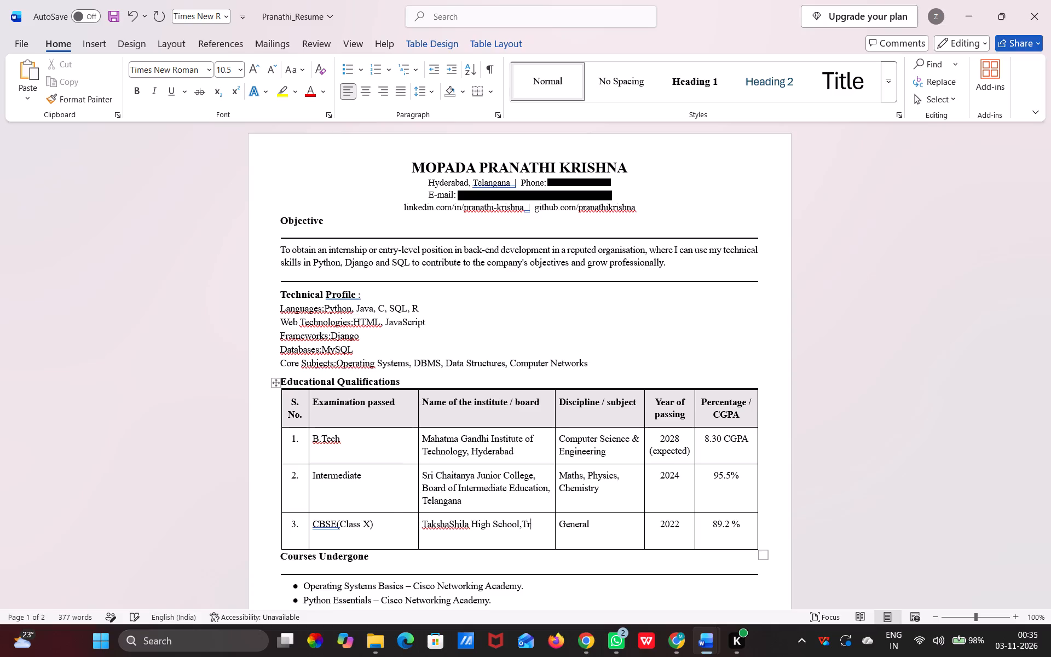
{"action": "key", "text": "BackSpace"}
{"action": "key", "text": "r"}
{"action": "key", "text": "BackSpace"}
{"action": "type", "text": "elangana"}
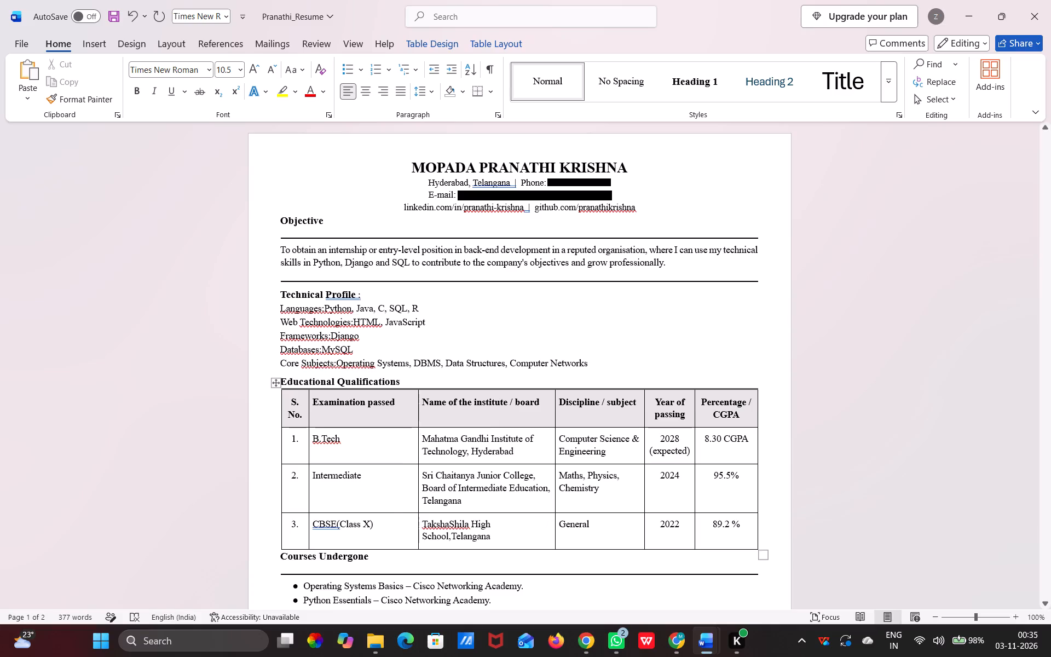
Change the board name in the third row's examination entry to SSC, keeping "(Class X)".
{"action": "left_click", "coordinate": [378, 525]}
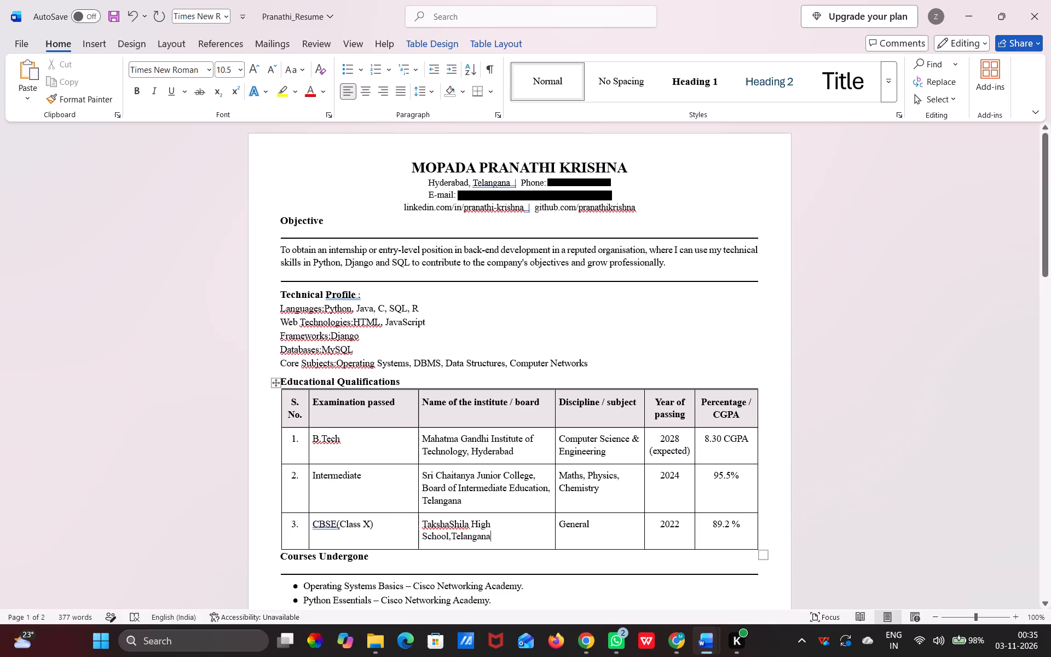
{"action": "key", "text": "Left"}
{"action": "key", "text": "Left"}
{"action": "key", "text": "Left"}
{"action": "key", "text": "Left"}
{"action": "key", "text": "Left"}
{"action": "key", "text": "Left"}
{"action": "key", "text": "Left"}
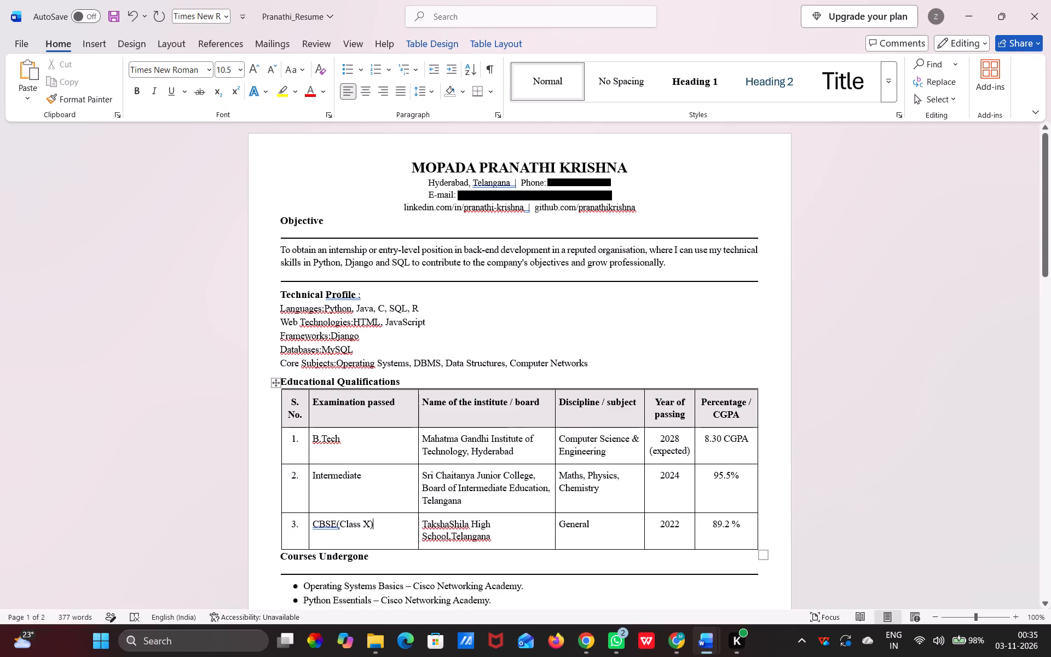
{"action": "key", "text": "Left"}
{"action": "key", "text": "Left"}
{"action": "key", "text": "Left"}
{"action": "key", "text": "BackSpace"}
{"action": "key", "text": "BackSpace"}
{"action": "key", "text": "BackSpace"}
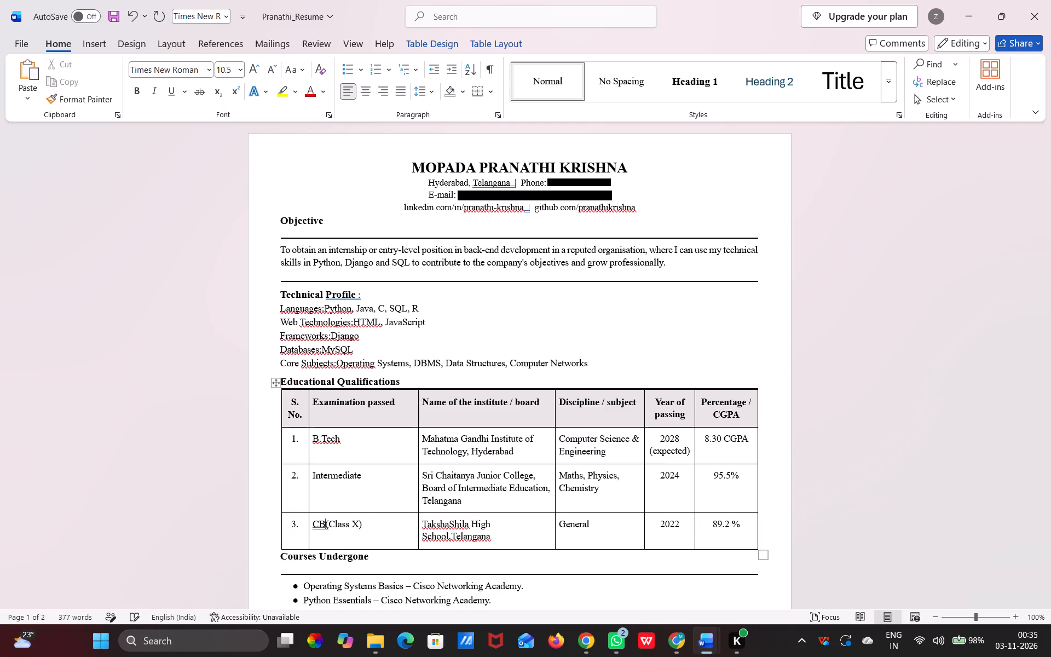
{"action": "key", "text": "BackSpace"}
{"action": "type", "text": "SSC"}
Set the Class X row's percentage to 98%.
{"action": "left_click", "coordinate": [732, 523]}
{"action": "key", "text": "BackSpace"}
{"action": "key", "text": "BackSpace"}
{"action": "key", "text": "BackSpace"}
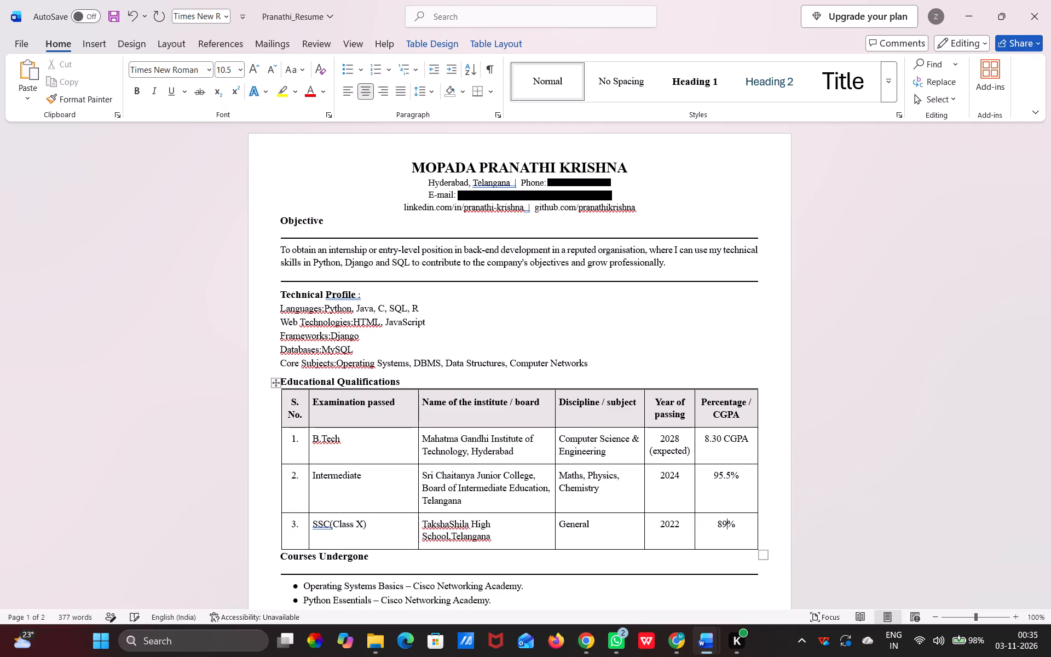
{"action": "key", "text": "BackSpace"}
{"action": "key", "text": "BackSpace"}
{"action": "type", "text": "98"}
Add CSS between HTML and JavaScript in the Web Technologies line of the Technical Profile.
{"action": "scroll", "coordinate": [445, 458], "scroll_direction": "down", "scroll_amount": 2}
{"action": "scroll", "coordinate": [432, 423], "scroll_direction": "up", "scroll_amount": 2}
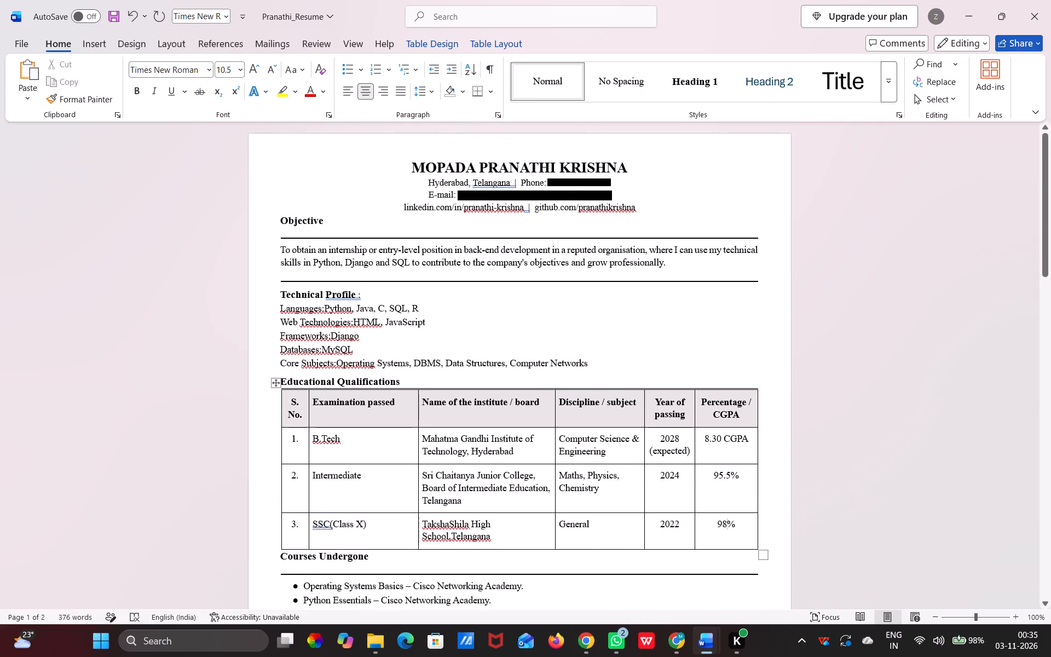
{"action": "left_click", "coordinate": [386, 321]}
{"action": "type", "text": "CSS"}
{"action": "key", "text": "comma"}
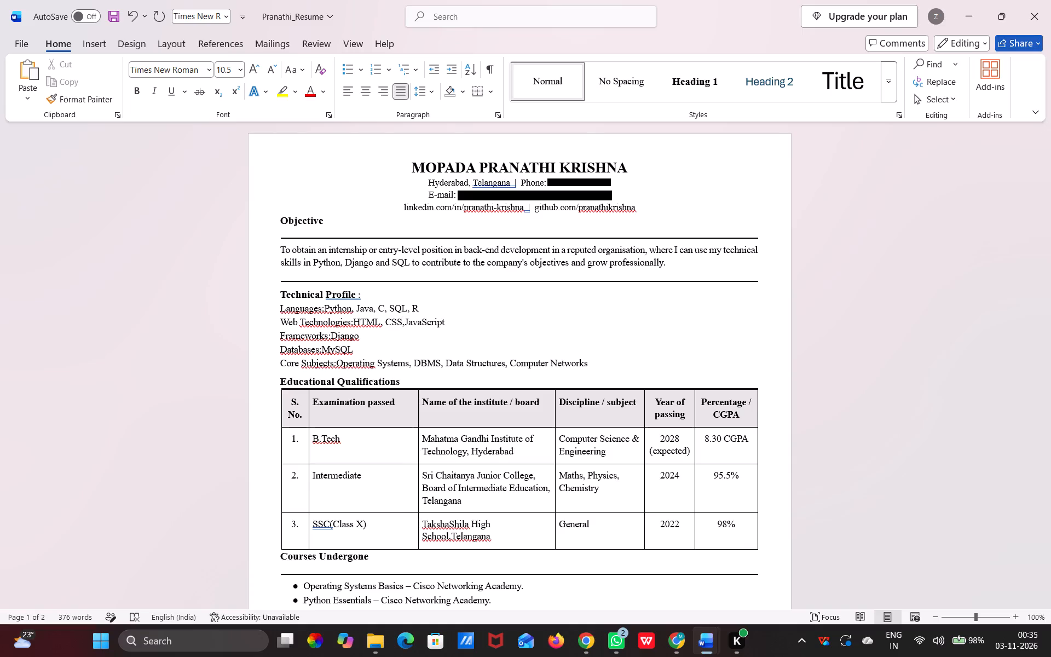
{"action": "key", "text": "space"}
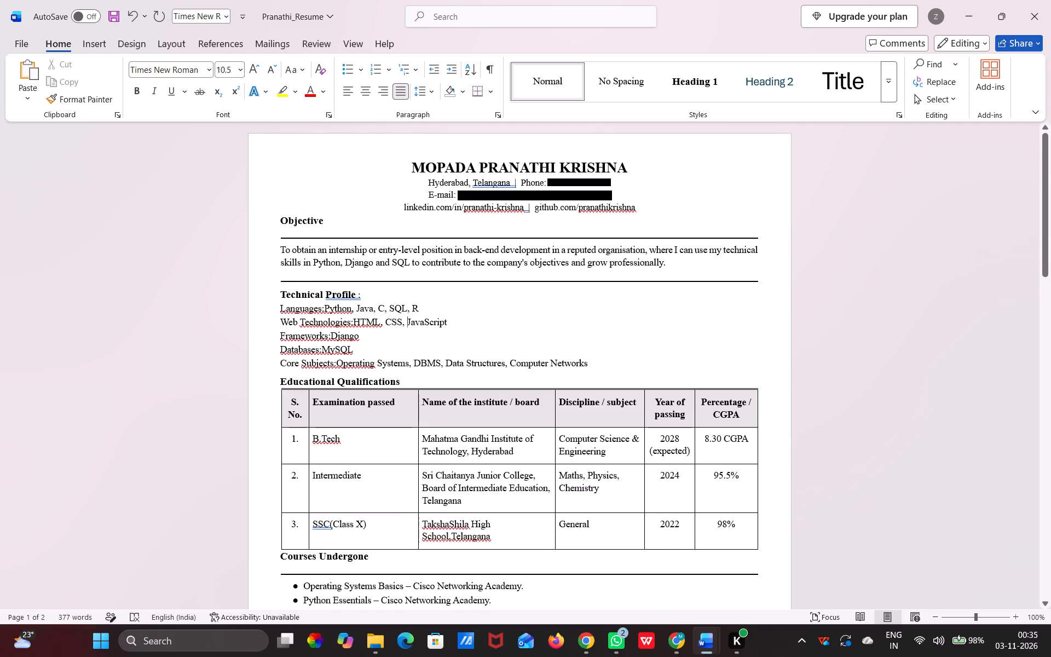
Add a new bullet reading "HTML,CSS,JS" below "Django – TASK." in the Courses Undergone list.
{"action": "scroll", "coordinate": [425, 370], "scroll_direction": "down", "scroll_amount": 5}
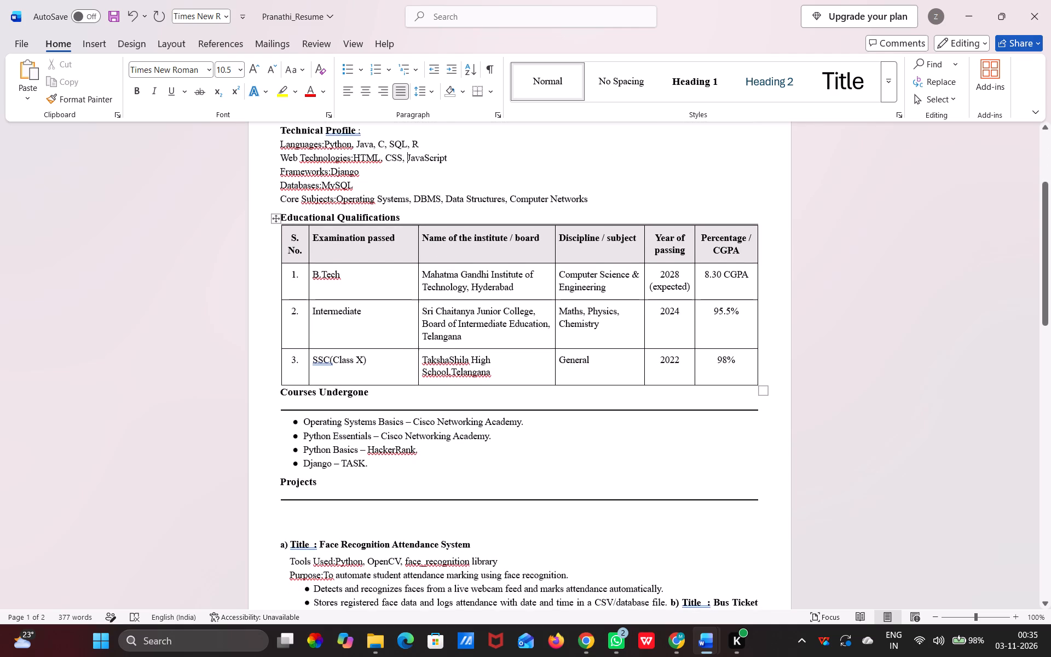
{"action": "scroll", "coordinate": [425, 370], "scroll_direction": "down", "scroll_amount": 1}
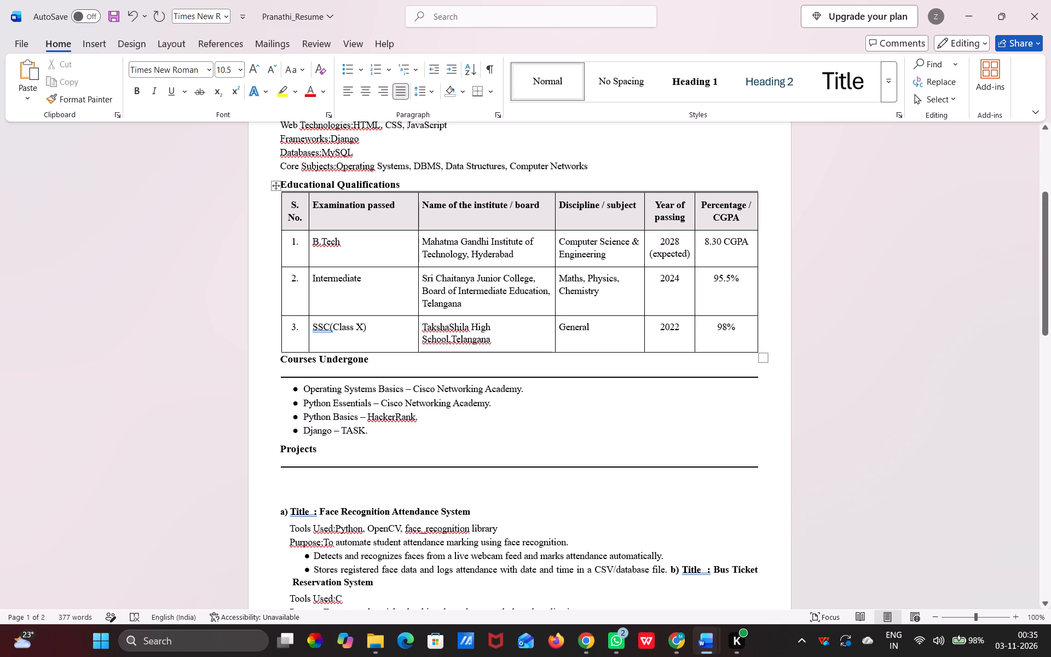
{"action": "left_click", "coordinate": [376, 431]}
{"action": "key", "text": "Return"}
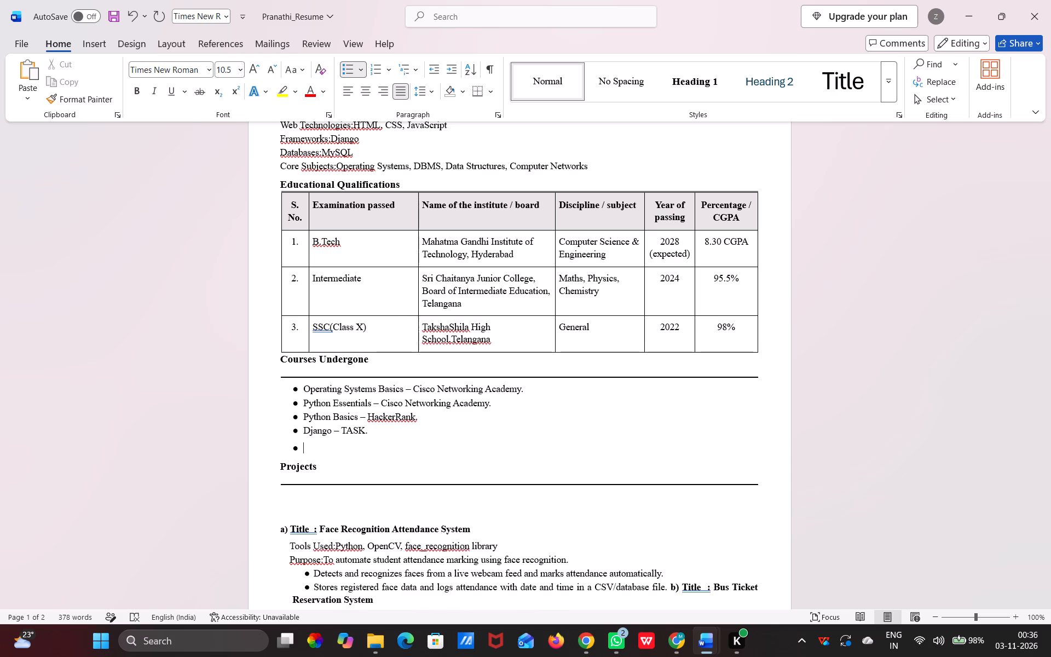
{"action": "type", "text": "HTML"}
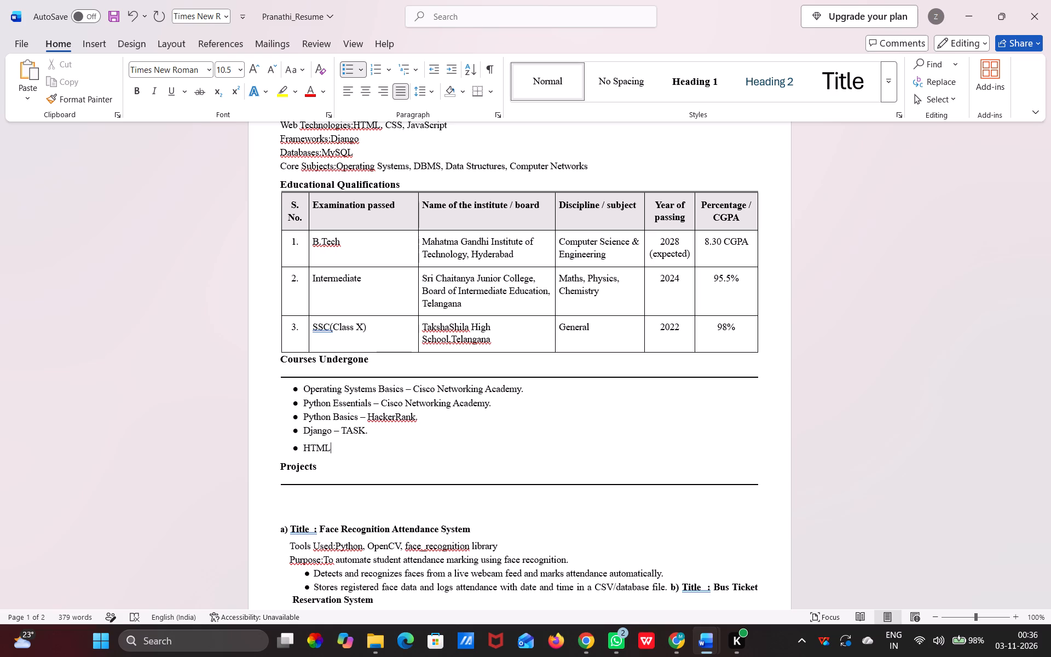
{"action": "key", "text": "space"}
{"action": "type", "text": "CSS"}
{"action": "key", "text": "BackSpace"}
{"action": "key", "text": "BackSpace"}
{"action": "key", "text": "BackSpace"}
{"action": "key", "text": "BackSpace"}
{"action": "key", "text": "BackSpace"}
{"action": "type", "text": "L,CSS"}
{"action": "type", "text": ",JS"}
{"action": "key", "text": "minus"}
{"action": "key", "text": "BackSpace"}
{"action": "key", "text": "space"}
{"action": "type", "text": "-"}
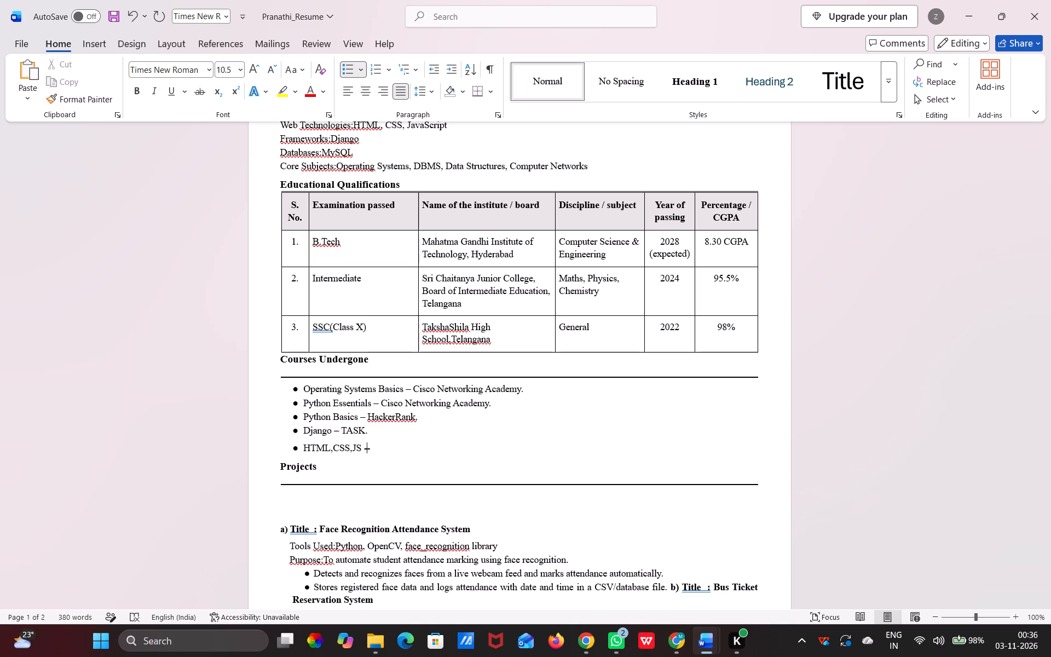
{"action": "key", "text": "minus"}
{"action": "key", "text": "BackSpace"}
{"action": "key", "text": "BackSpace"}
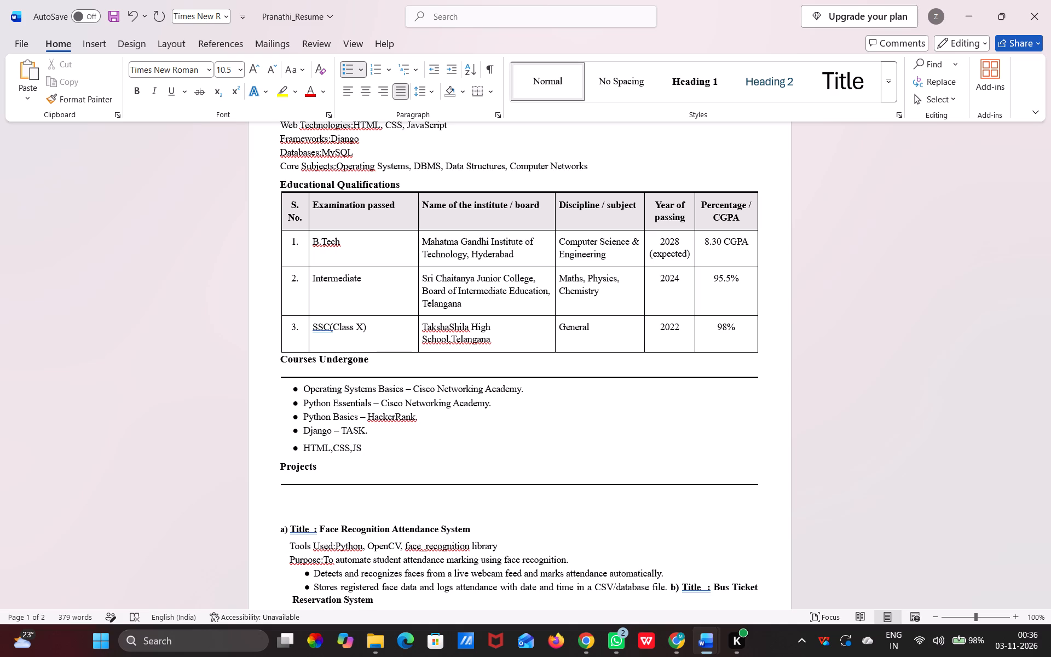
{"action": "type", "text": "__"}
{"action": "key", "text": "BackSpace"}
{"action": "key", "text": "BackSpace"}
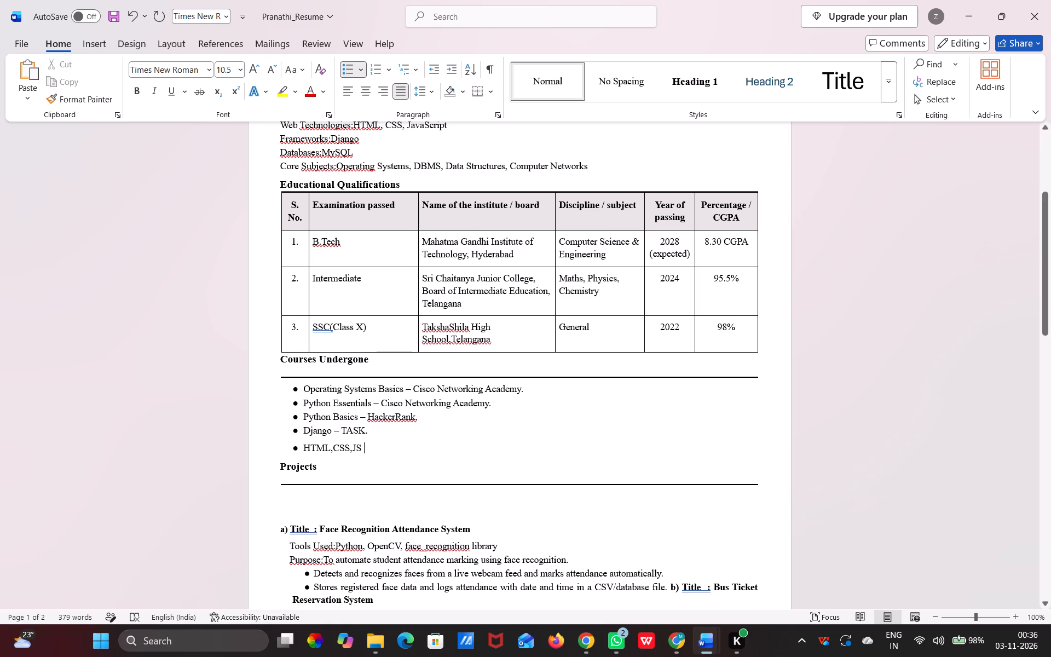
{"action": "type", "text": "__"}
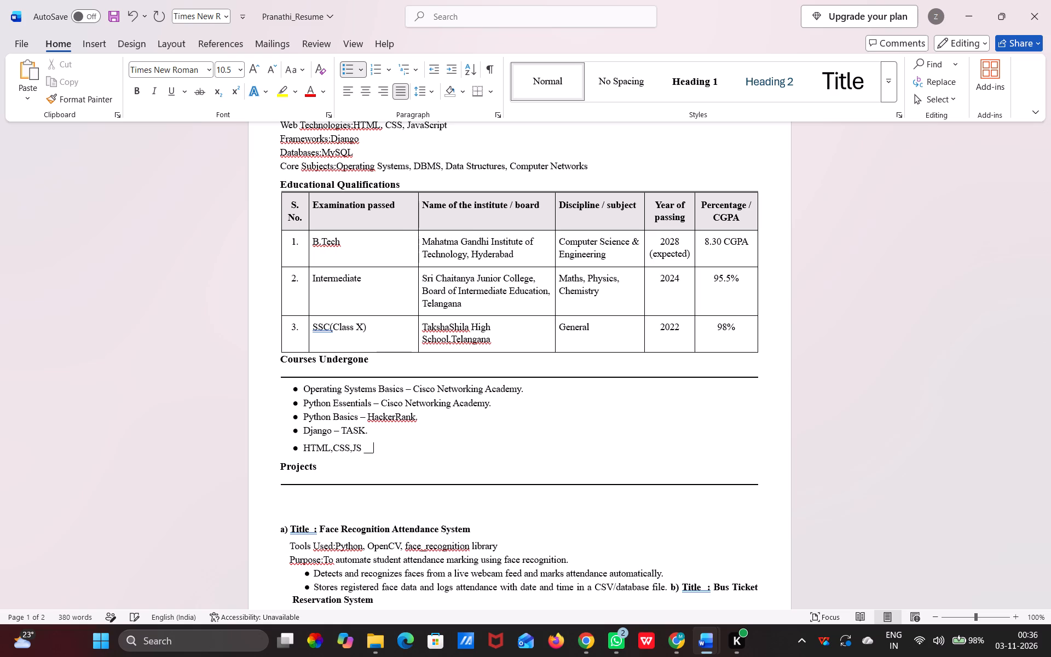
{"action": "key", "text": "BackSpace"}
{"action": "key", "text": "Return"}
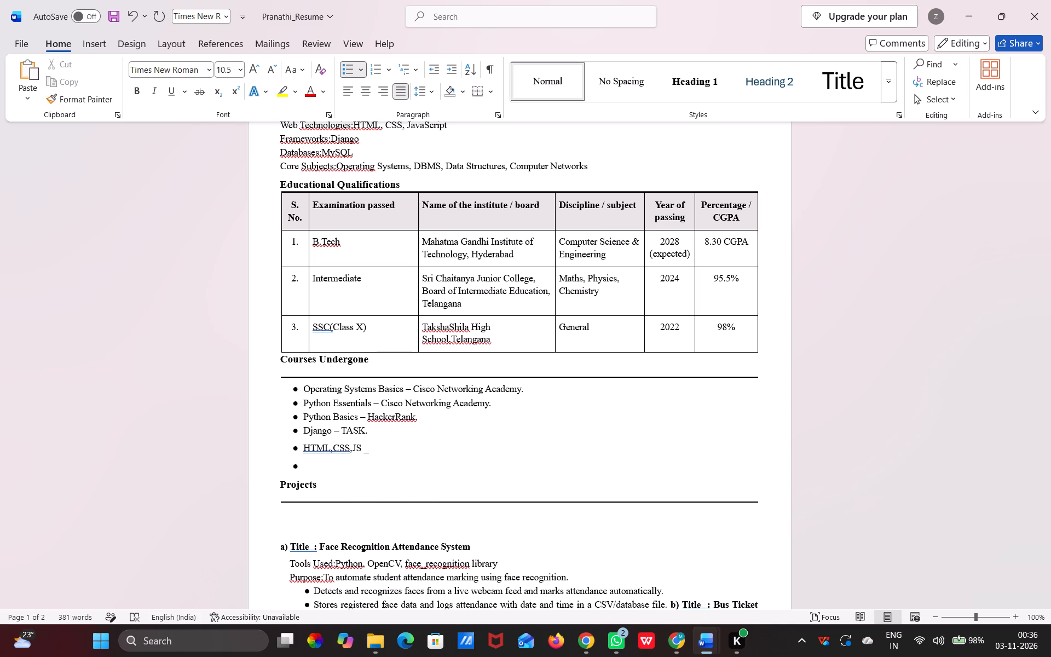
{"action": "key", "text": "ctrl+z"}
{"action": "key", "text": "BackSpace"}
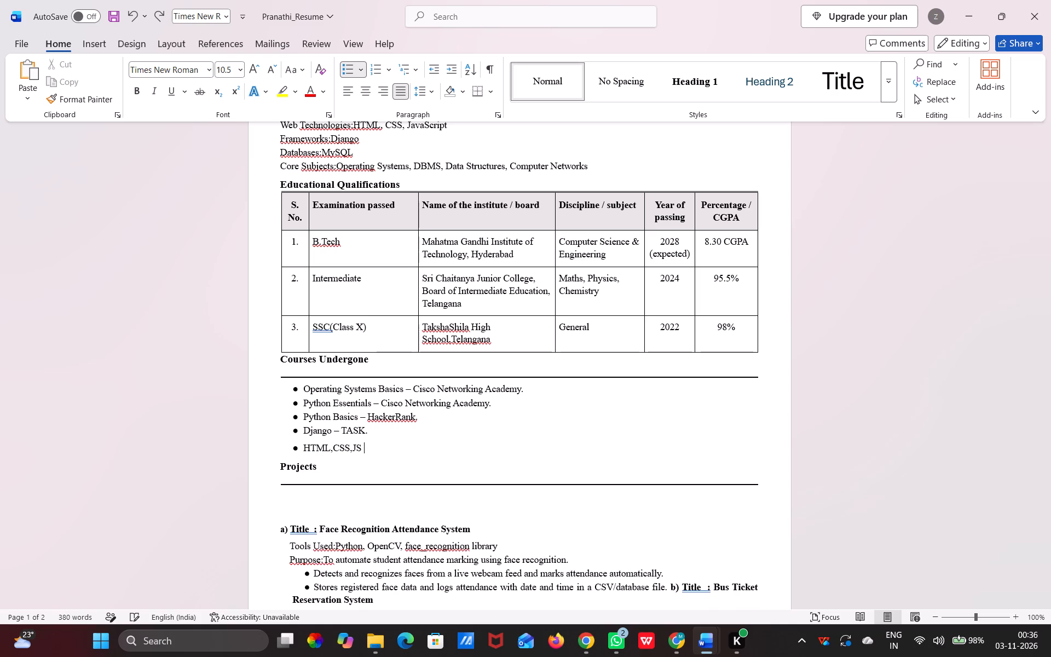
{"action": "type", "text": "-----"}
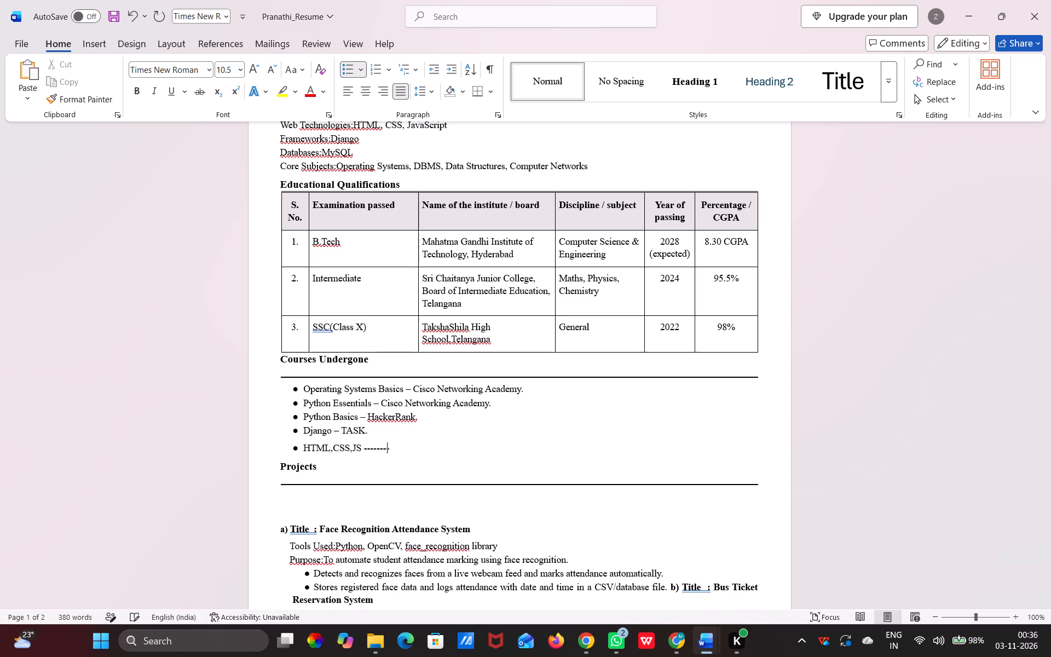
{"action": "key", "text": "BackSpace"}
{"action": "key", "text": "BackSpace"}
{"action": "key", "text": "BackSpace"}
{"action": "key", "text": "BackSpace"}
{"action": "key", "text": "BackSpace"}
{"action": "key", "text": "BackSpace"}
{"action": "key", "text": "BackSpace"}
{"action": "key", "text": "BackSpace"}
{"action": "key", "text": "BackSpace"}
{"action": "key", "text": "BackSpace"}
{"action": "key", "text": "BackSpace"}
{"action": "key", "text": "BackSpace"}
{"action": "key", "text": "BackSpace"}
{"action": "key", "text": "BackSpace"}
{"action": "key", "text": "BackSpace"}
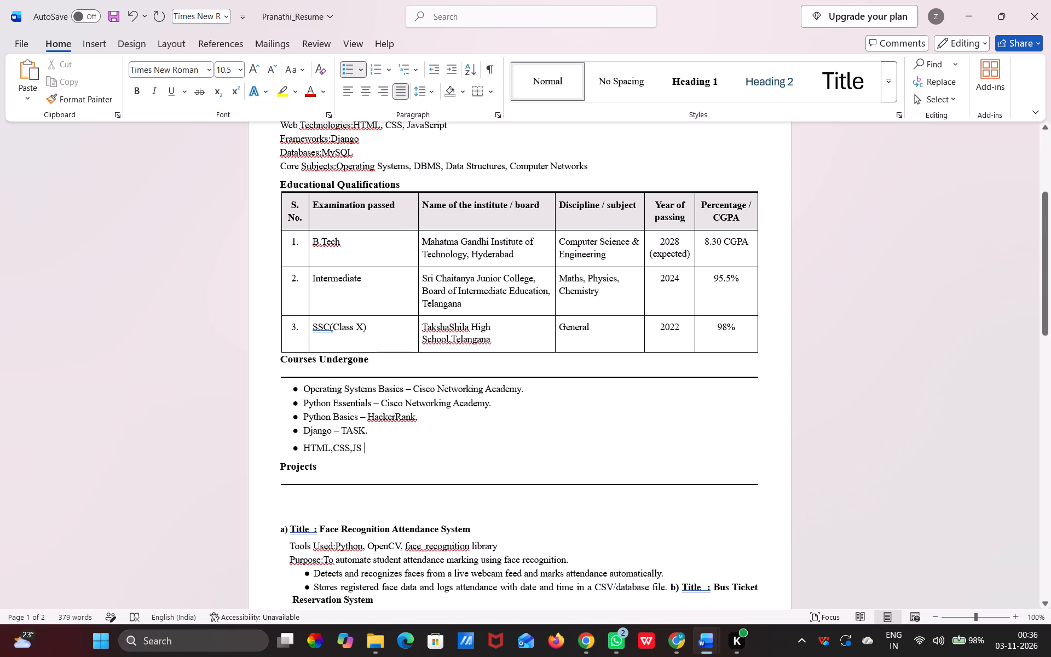
Complete the new course bullet as "HTML,CSS,JS – TASK.", reusing the dash copied from the Python Basics bullet.
{"action": "left_click", "coordinate": [364, 418]}
{"action": "double_click", "coordinate": [364, 418]}
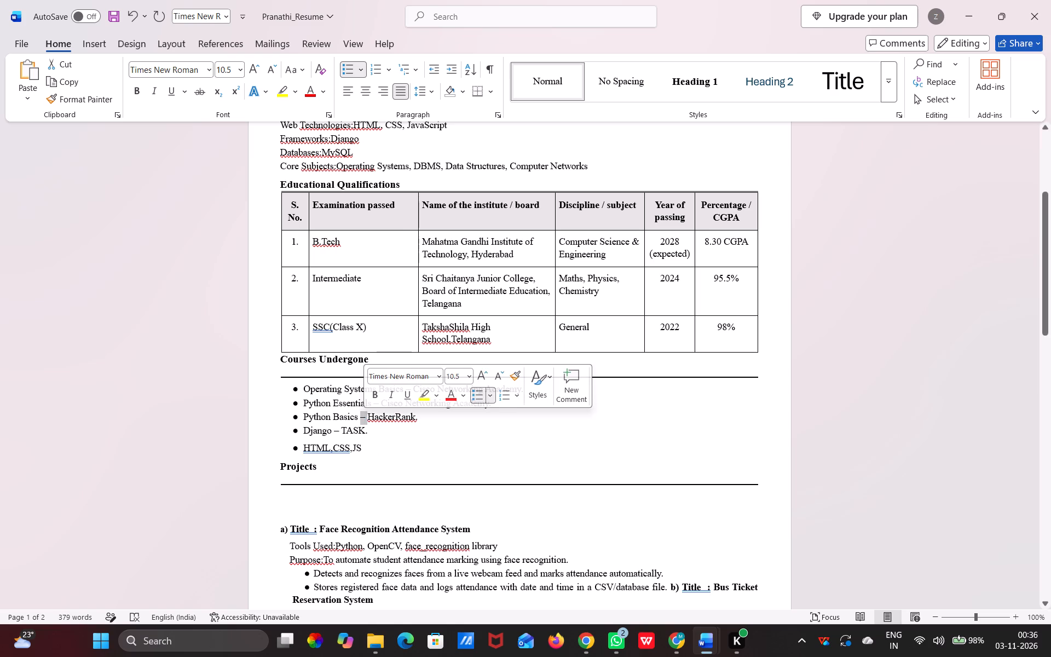
{"action": "key", "text": "ctrl+c"}
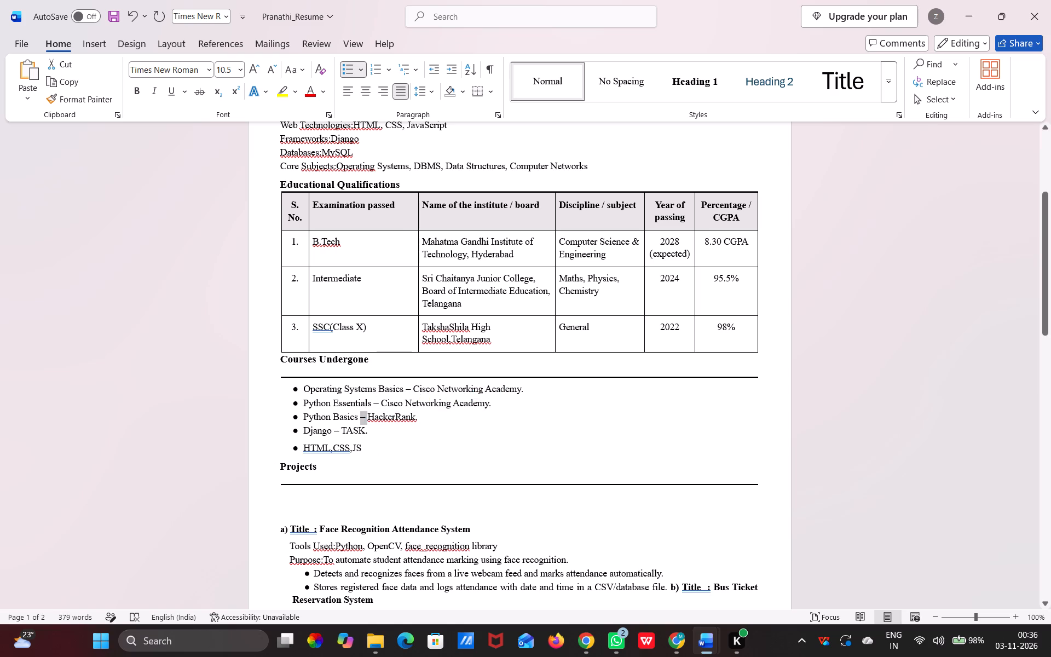
{"action": "left_click", "coordinate": [383, 428]}
{"action": "left_click", "coordinate": [373, 450]}
{"action": "key", "text": "ctrl+v"}
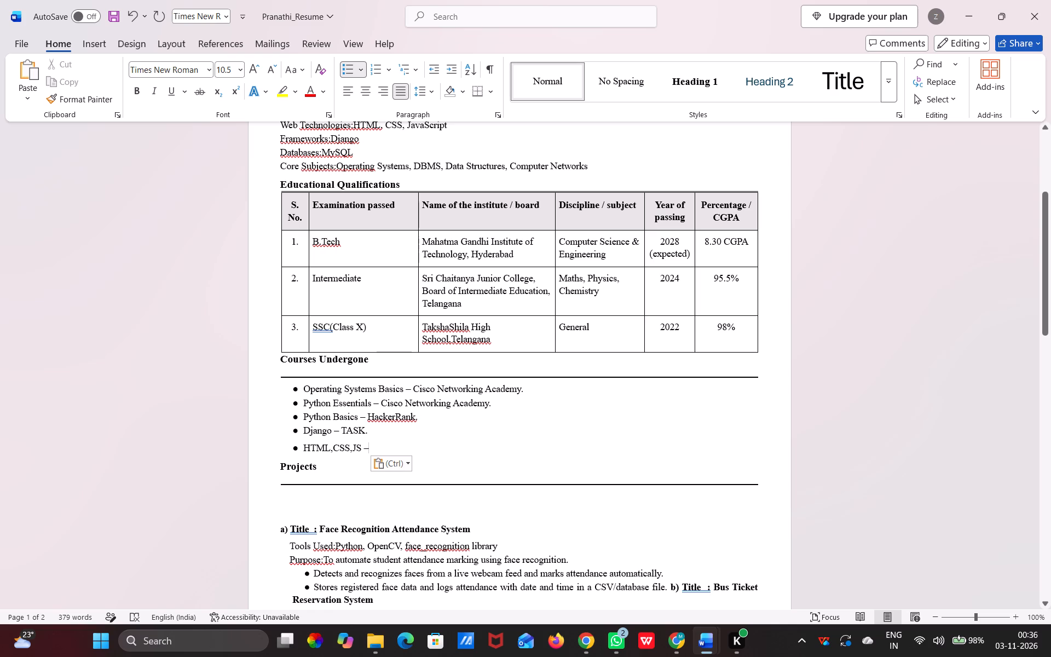
{"action": "key", "text": "space"}
{"action": "type", "text": "TASK"}
{"action": "left_click", "coordinate": [424, 417]}
{"action": "left_click", "coordinate": [412, 451]}
{"action": "key", "text": "period"}
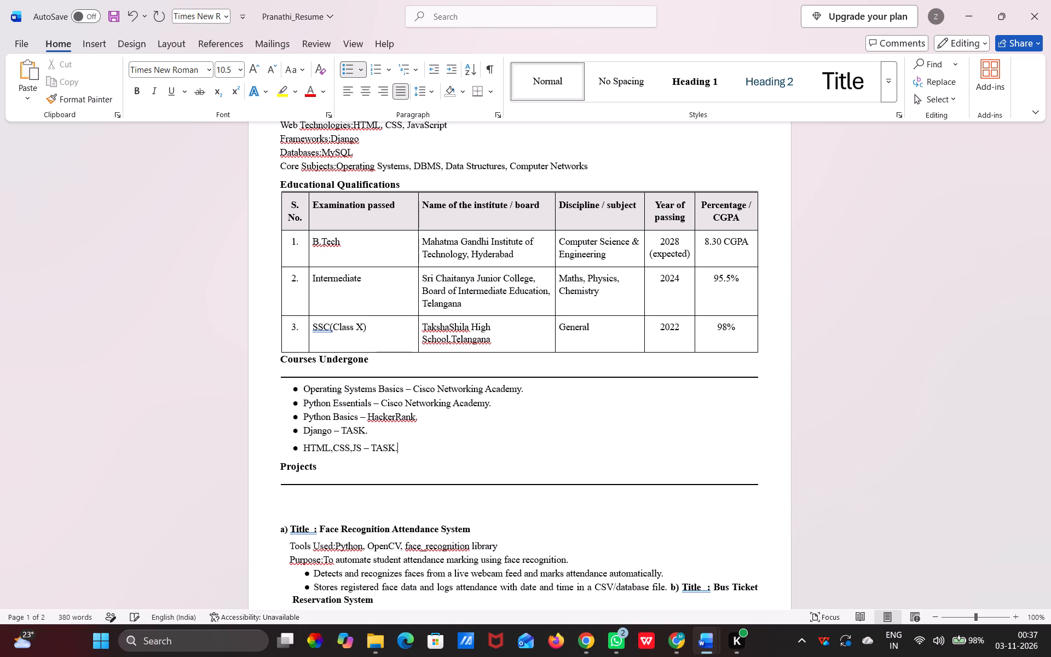
Remove the empty lines between the Projects heading's rule and the Face Recognition Attendance System title.
{"action": "scroll", "coordinate": [412, 451], "scroll_direction": "down", "scroll_amount": 6}
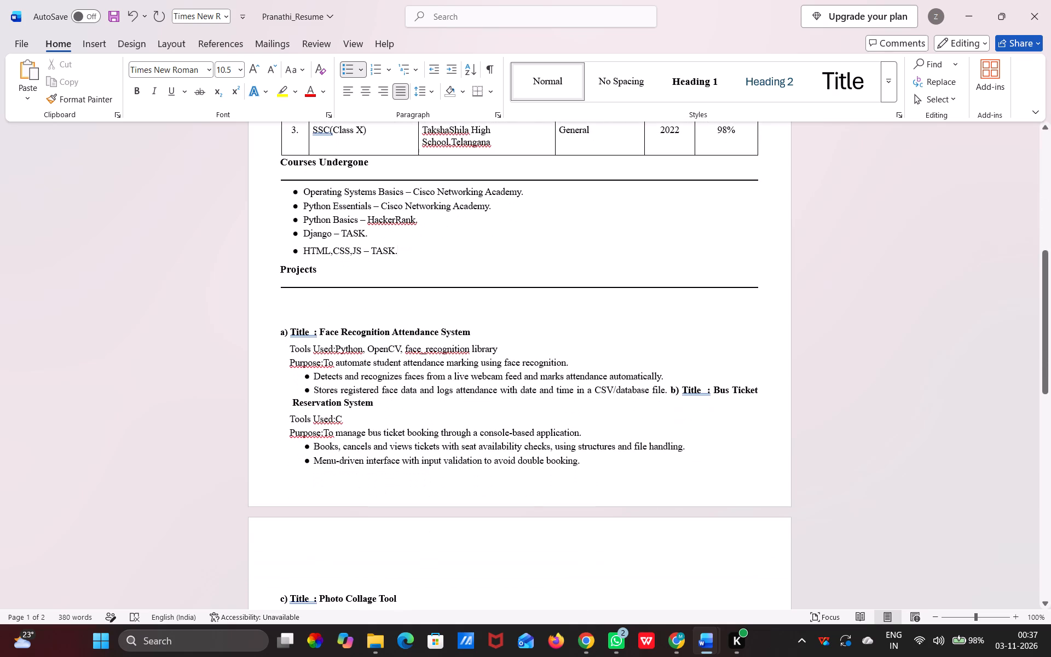
{"action": "left_click", "coordinate": [283, 314]}
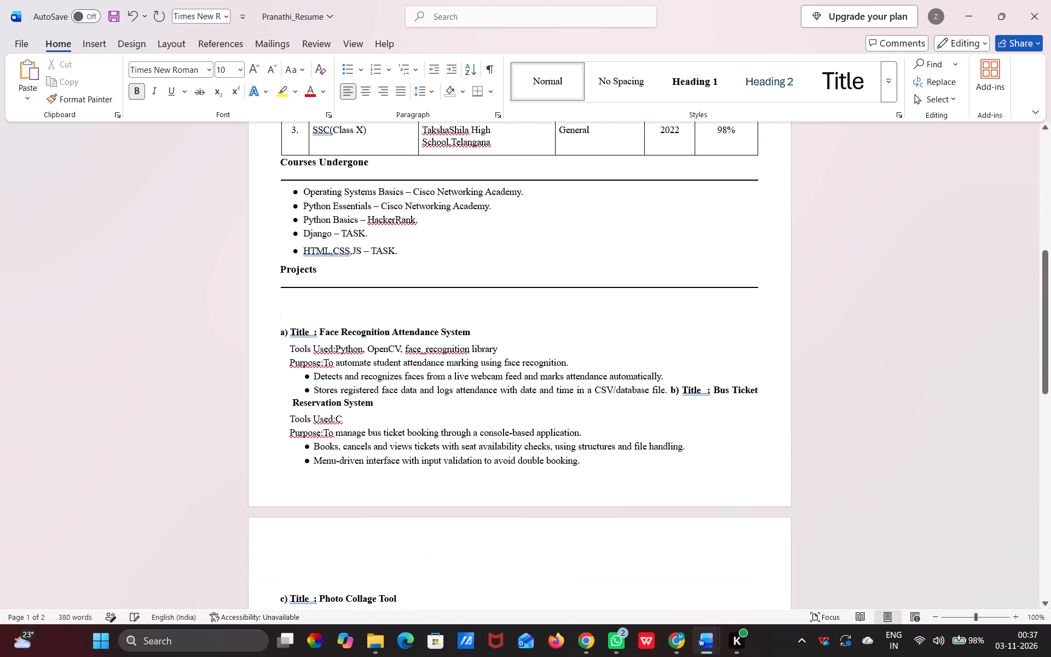
{"action": "key", "text": "BackSpace"}
{"action": "key", "text": "BackSpace"}
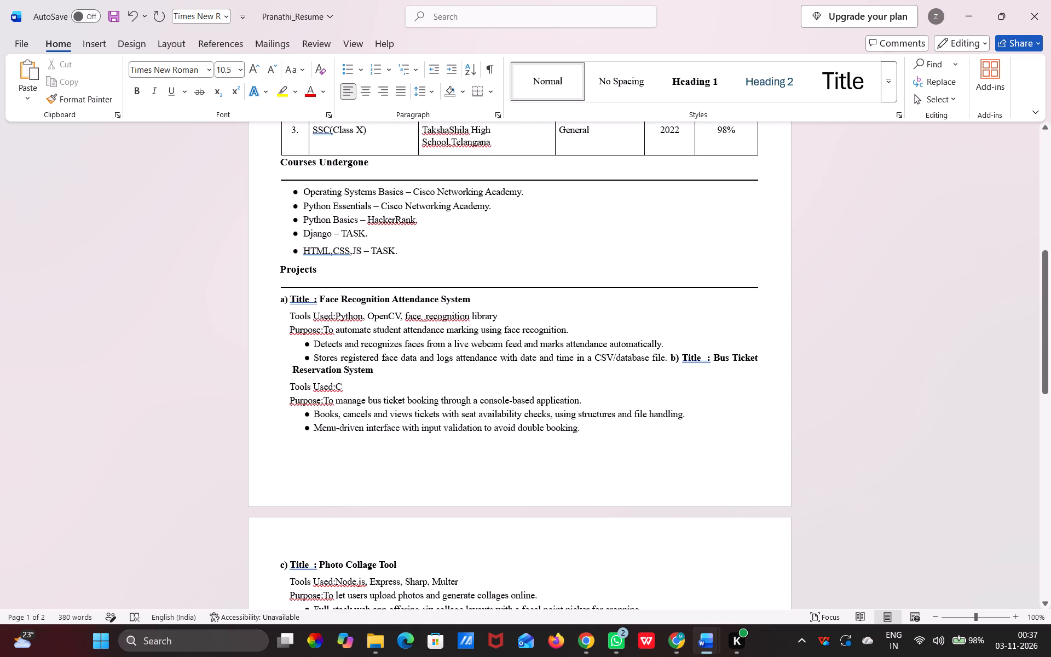
Switch to the "Resume Details Writing" ChatGPT conversation in Chrome and copy Project 2's title, "Real-Time Traffic Safety Monitoring Using Video Analytics".
{"action": "key", "text": "alt+Tab"}
{"action": "key", "text": "alt+Tab"}
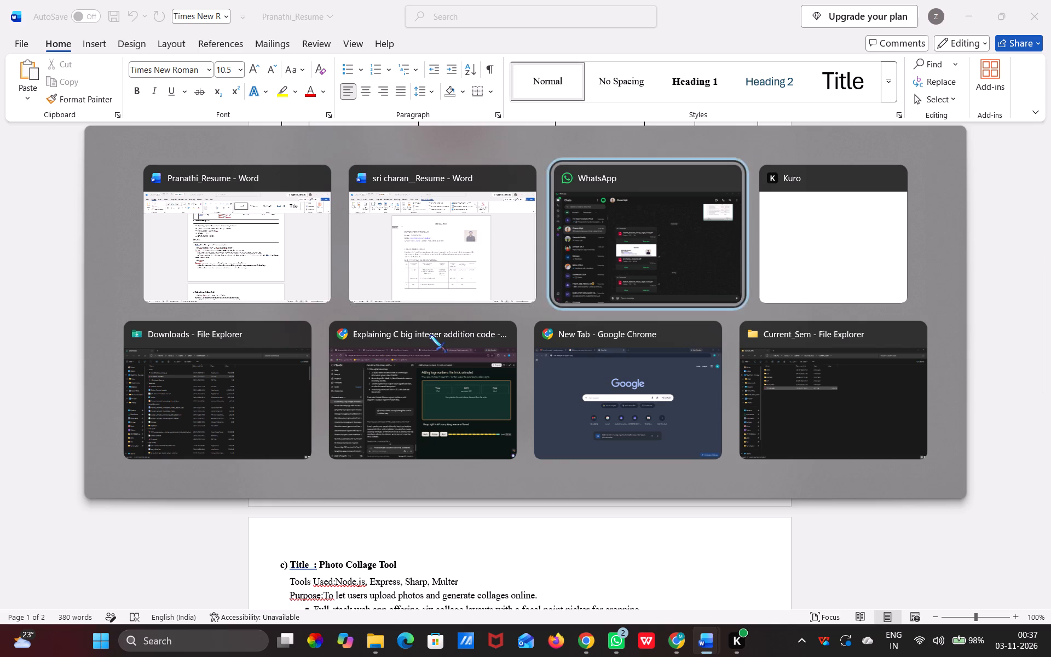
{"action": "key", "text": "alt+Tab"}
{"action": "key", "text": "alt+Tab"}
{"action": "key", "text": "alt+Tab"}
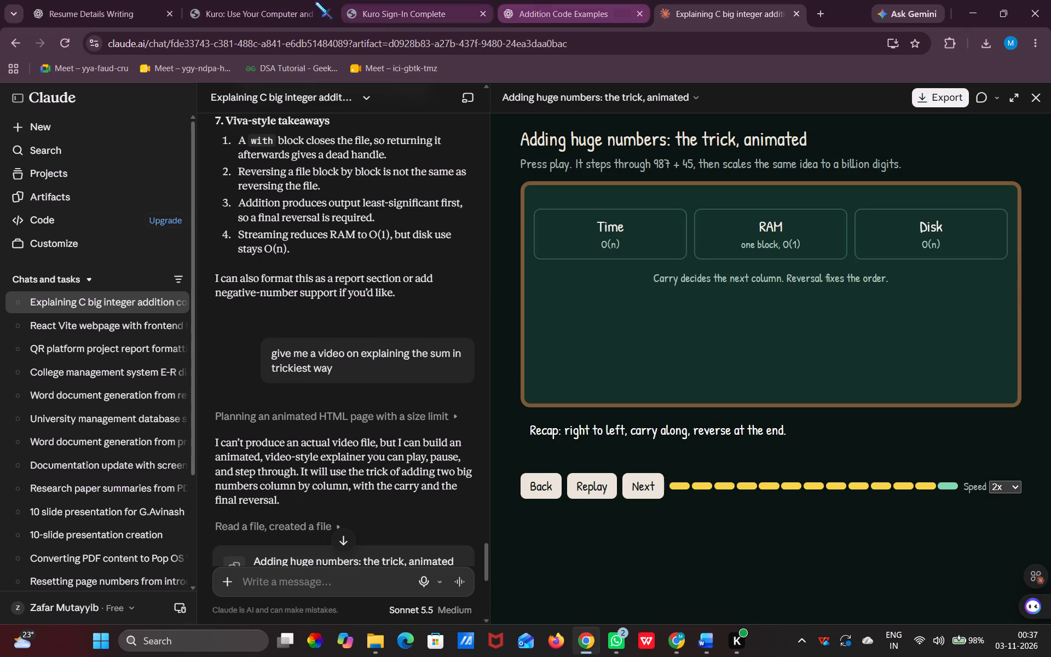
{"action": "left_click", "coordinate": [43, 0]}
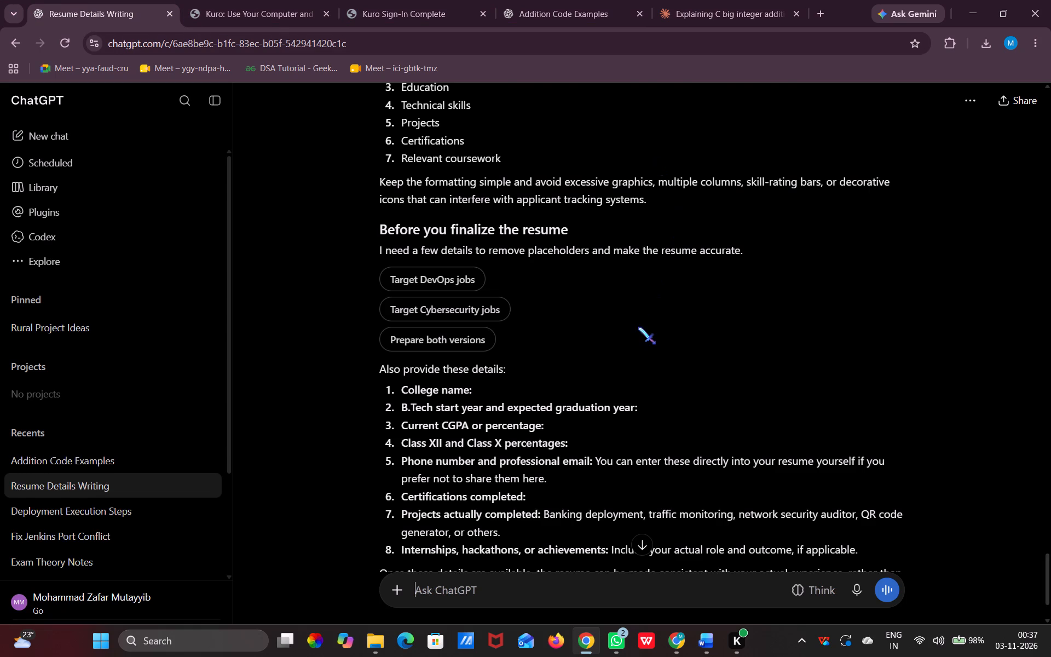
{"action": "scroll", "coordinate": [638, 327], "scroll_direction": "up", "scroll_amount": 20}
{"action": "scroll", "coordinate": [638, 327], "scroll_direction": "up", "scroll_amount": 18}
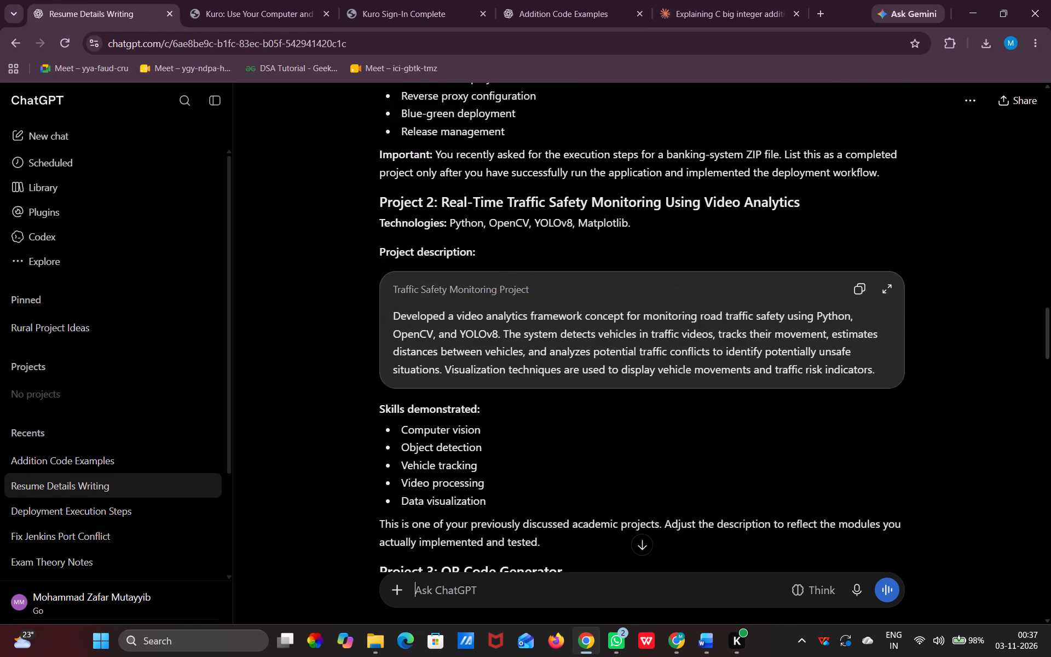
{"action": "scroll", "coordinate": [638, 326], "scroll_direction": "up", "scroll_amount": 8}
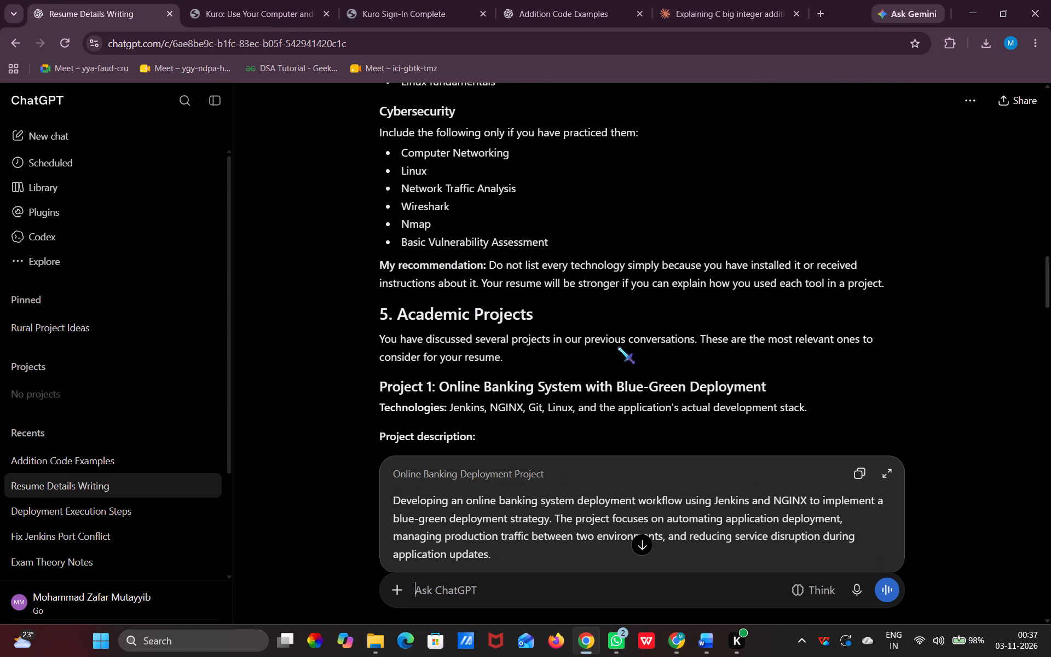
{"action": "scroll", "coordinate": [456, 391], "scroll_direction": "down", "scroll_amount": 6}
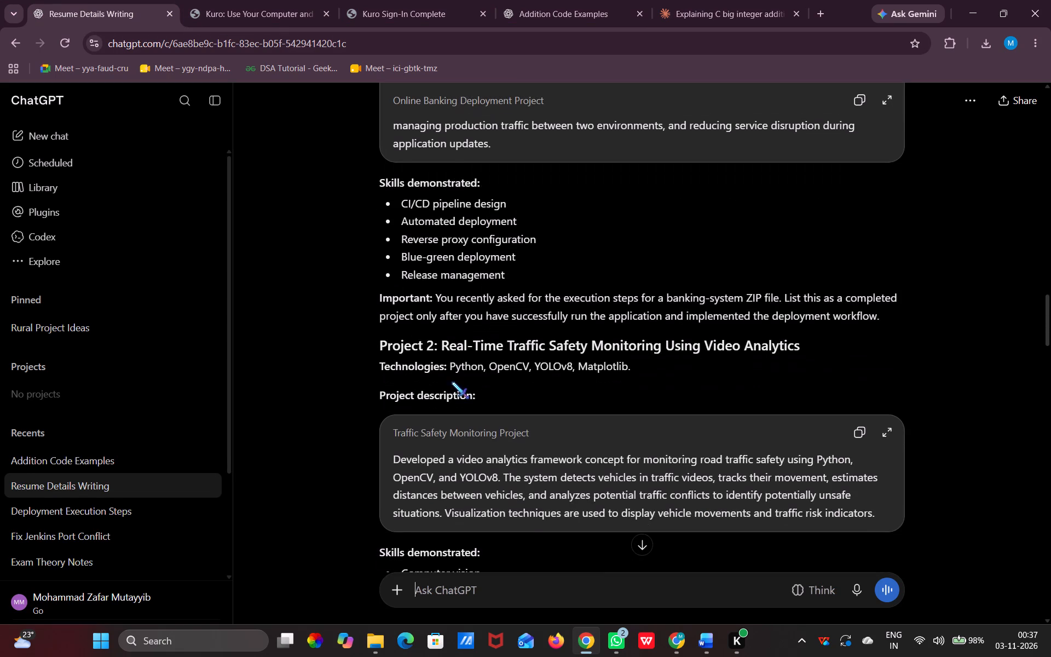
{"action": "left_click_drag", "start_coordinate": [441, 347], "coordinate": [772, 343]}
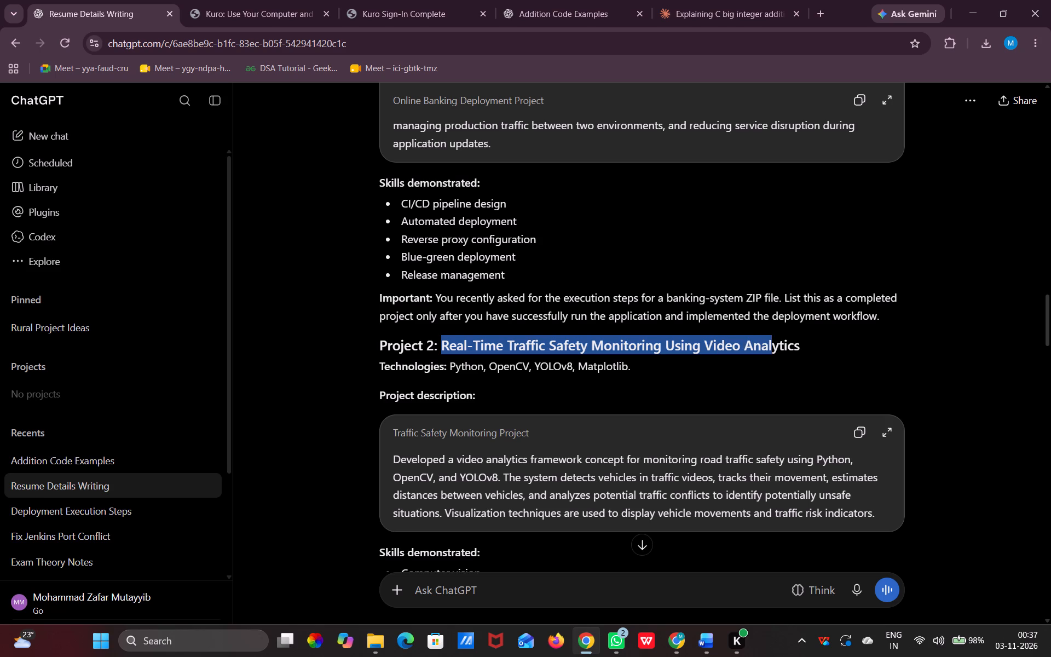
{"action": "left_click_drag", "start_coordinate": [772, 343], "coordinate": [800, 343]}
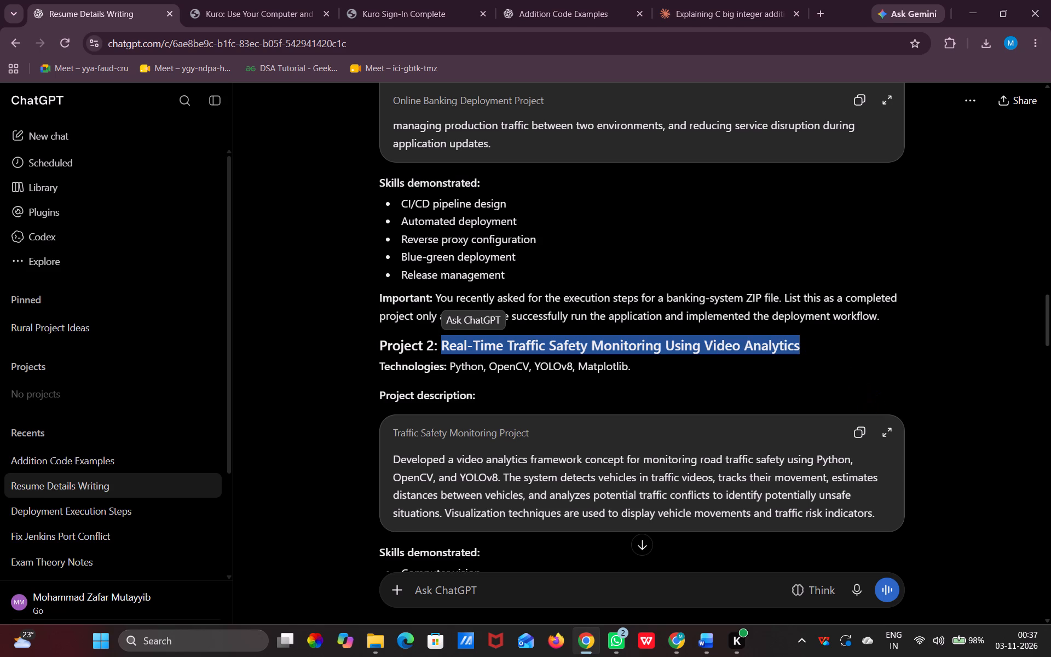
{"action": "key", "text": "ctrl+c"}
Replace project a's title in Word with the copied "Real-Time Traffic Safety Monitoring Using Video Analytics", keeping Tools Used on its own line.
{"action": "key", "text": "alt+Tab"}
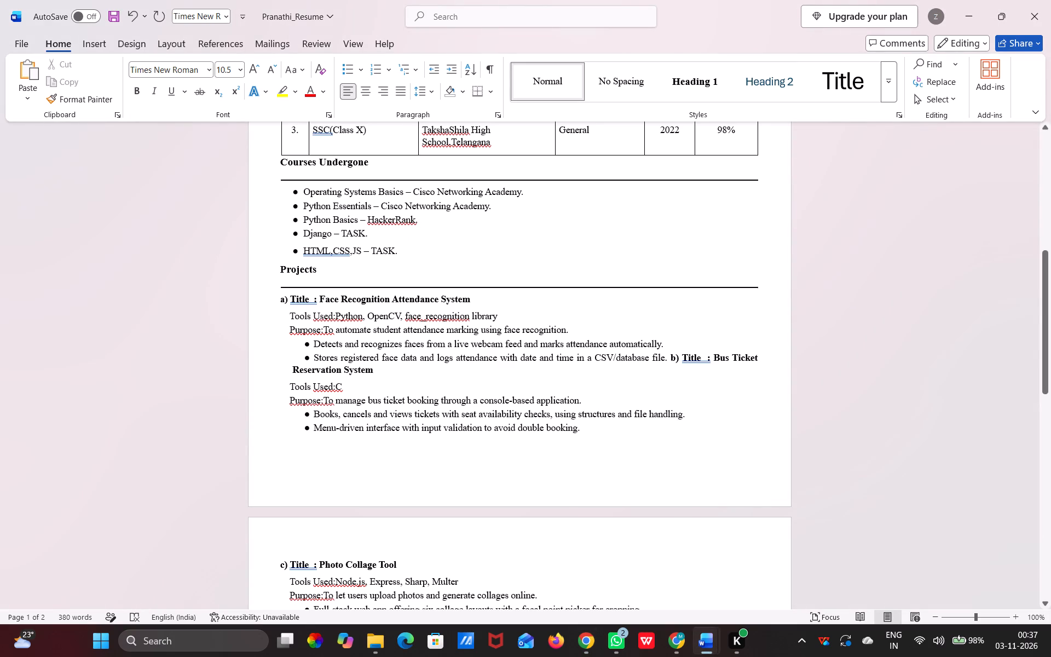
{"action": "left_click_drag", "start_coordinate": [319, 295], "coordinate": [499, 304]}
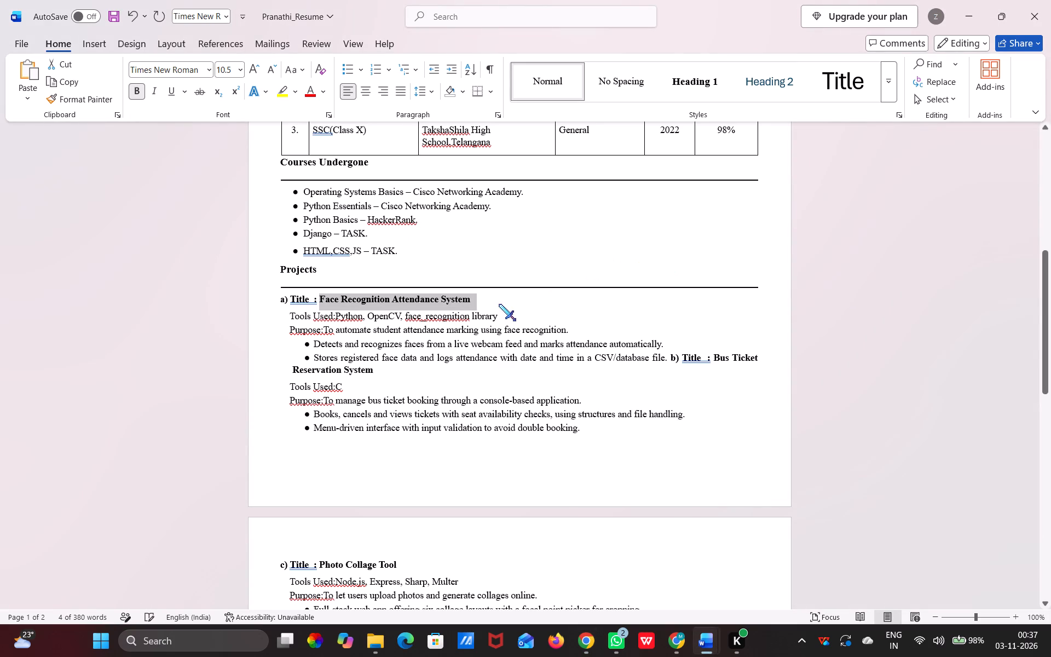
{"action": "key", "text": "ctrl+v"}
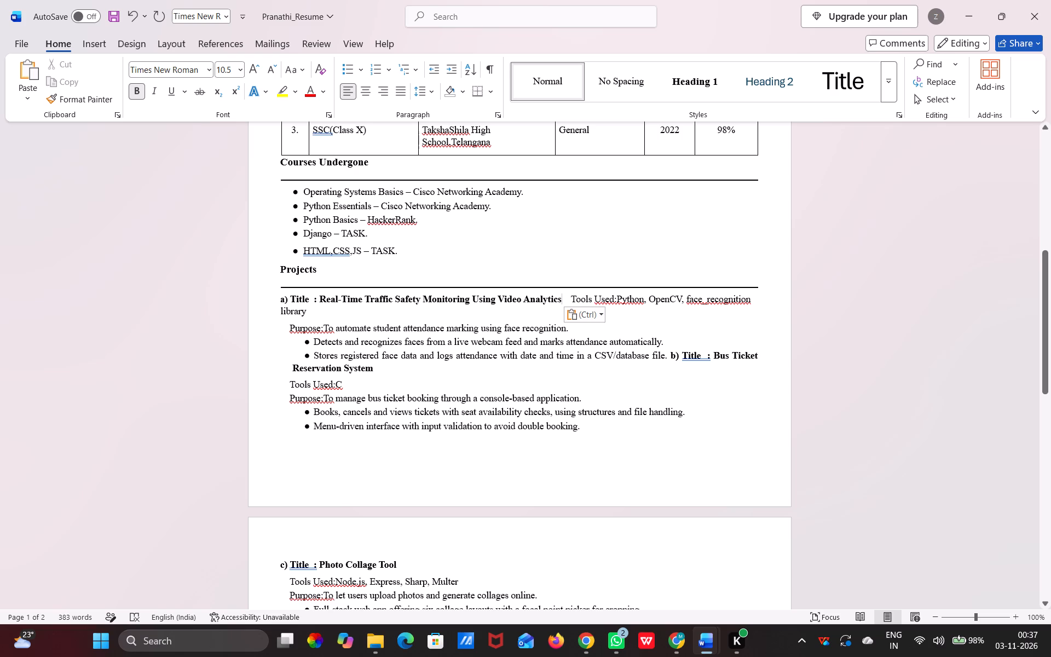
{"action": "key", "text": "Return"}
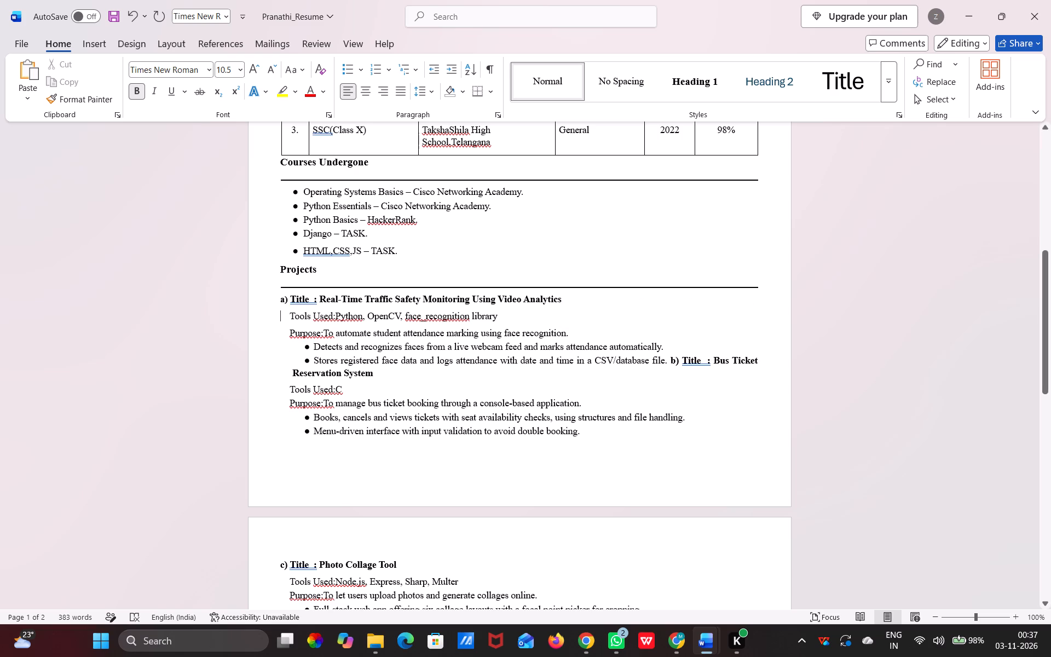
{"action": "left_click", "coordinate": [293, 326]}
{"action": "left_click", "coordinate": [291, 315]}
{"action": "key", "text": "alt+Tab"}
{"action": "key", "text": "alt+Tab"}
Delete the Bus Ticket project's text from "Reservation System" through its double-booking bullet.
{"action": "scroll", "coordinate": [285, 396], "scroll_direction": "down", "scroll_amount": 1}
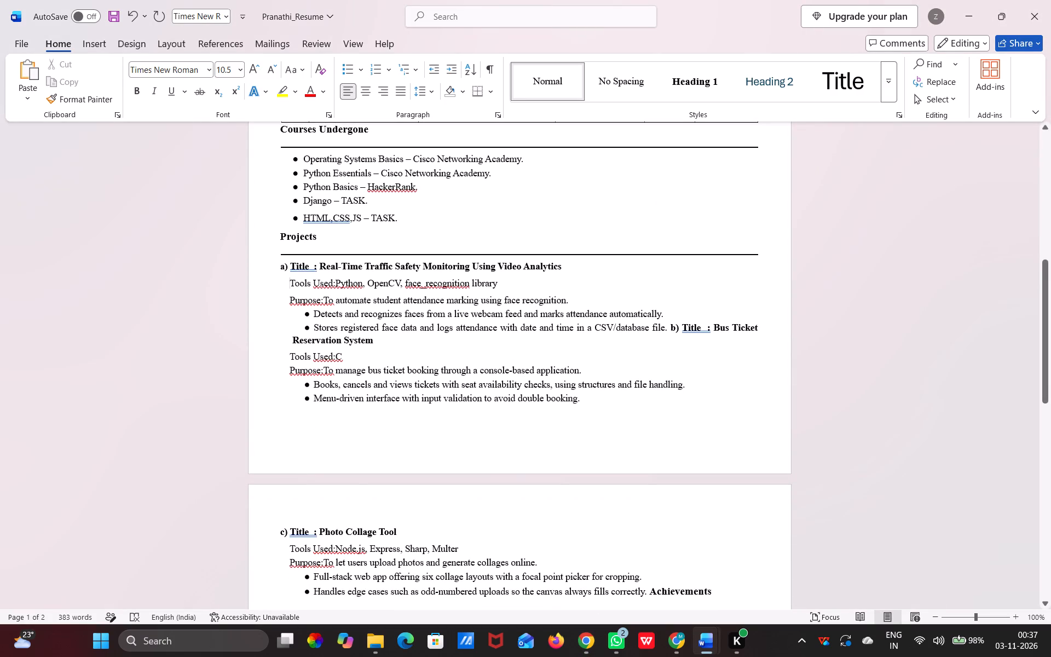
{"action": "scroll", "coordinate": [289, 339], "scroll_direction": "down", "scroll_amount": 5}
{"action": "scroll", "coordinate": [289, 339], "scroll_direction": "up", "scroll_amount": 2}
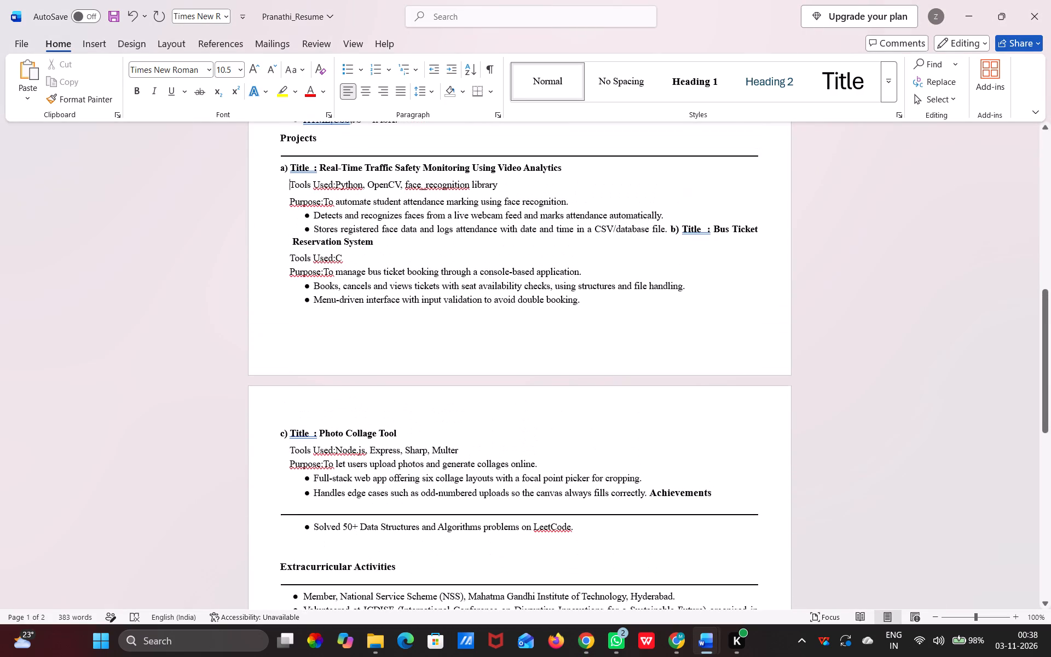
{"action": "left_click_drag", "start_coordinate": [292, 238], "coordinate": [565, 304]}
{"action": "key", "text": "BackSpace"}
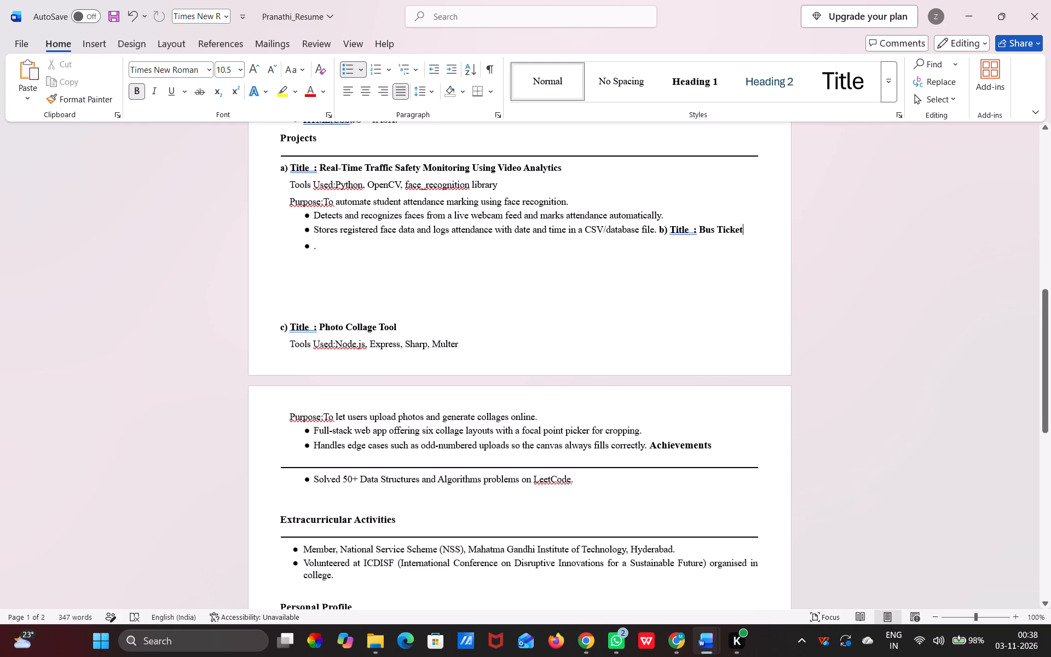
Remove the empty lines above the Photo Collage Tool title.
{"action": "left_click", "coordinate": [277, 324]}
{"action": "key", "text": "BackSpace"}
{"action": "key", "text": "BackSpace"}
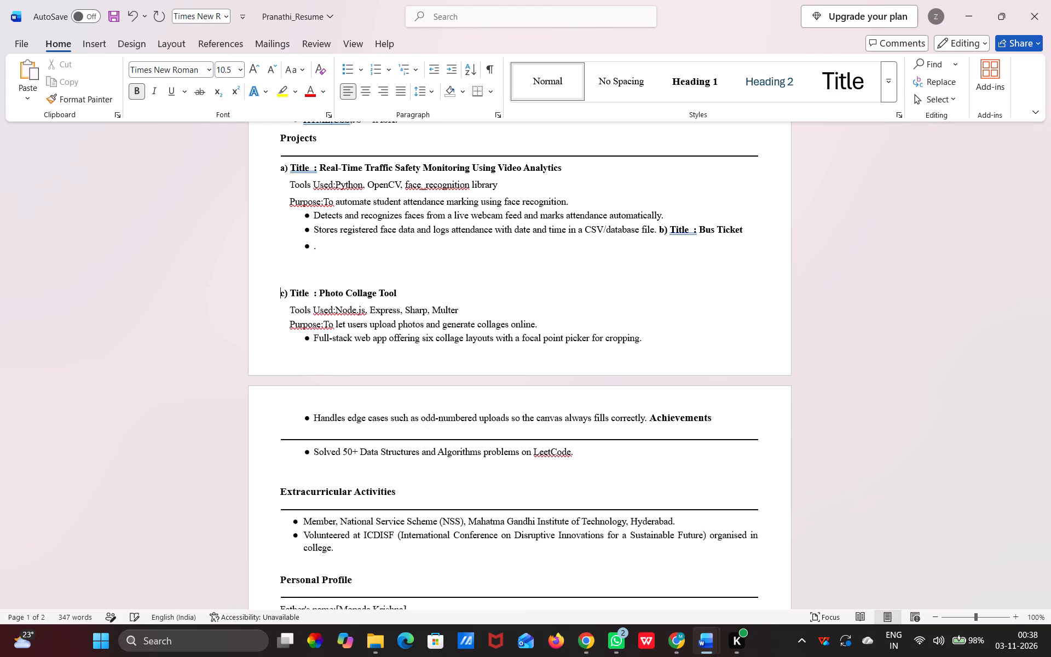
{"action": "key", "text": "BackSpace"}
{"action": "key", "text": "BackSpace"}
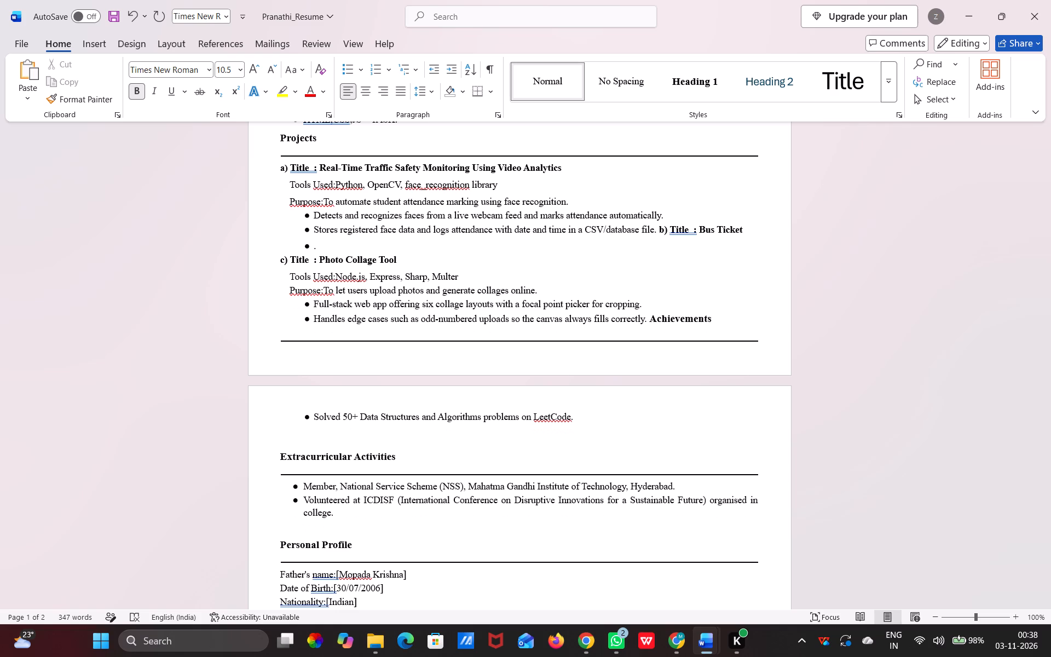
Separate the Achievements heading from the last Photo Collage Tool bullet, placing it on its own line without a bullet.
{"action": "left_click", "coordinate": [648, 314]}
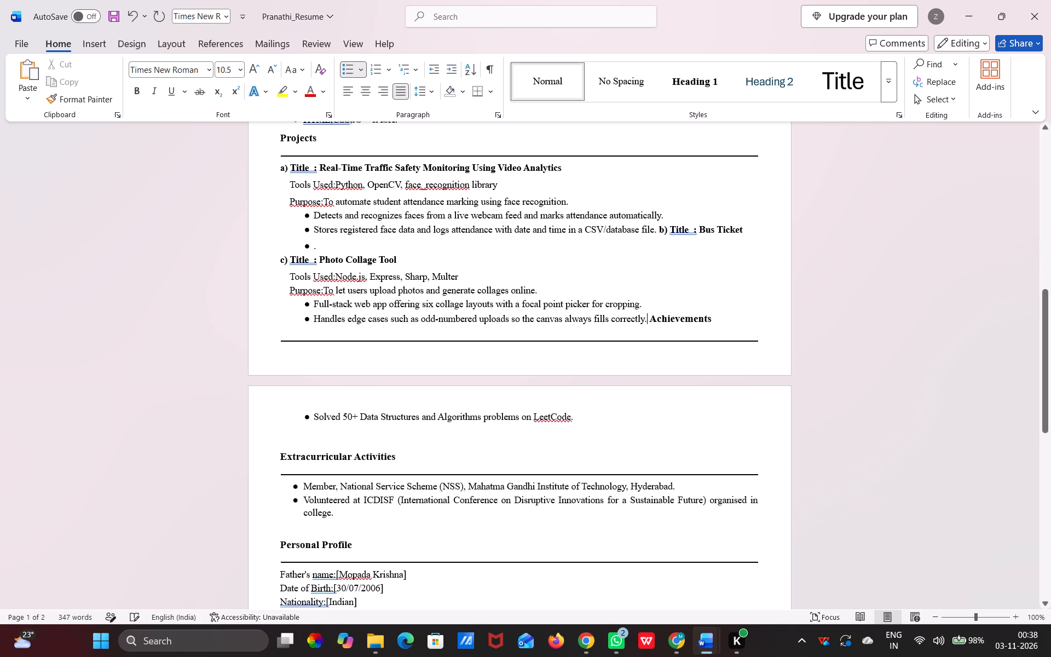
{"action": "key", "text": "Return"}
{"action": "key", "text": "Return"}
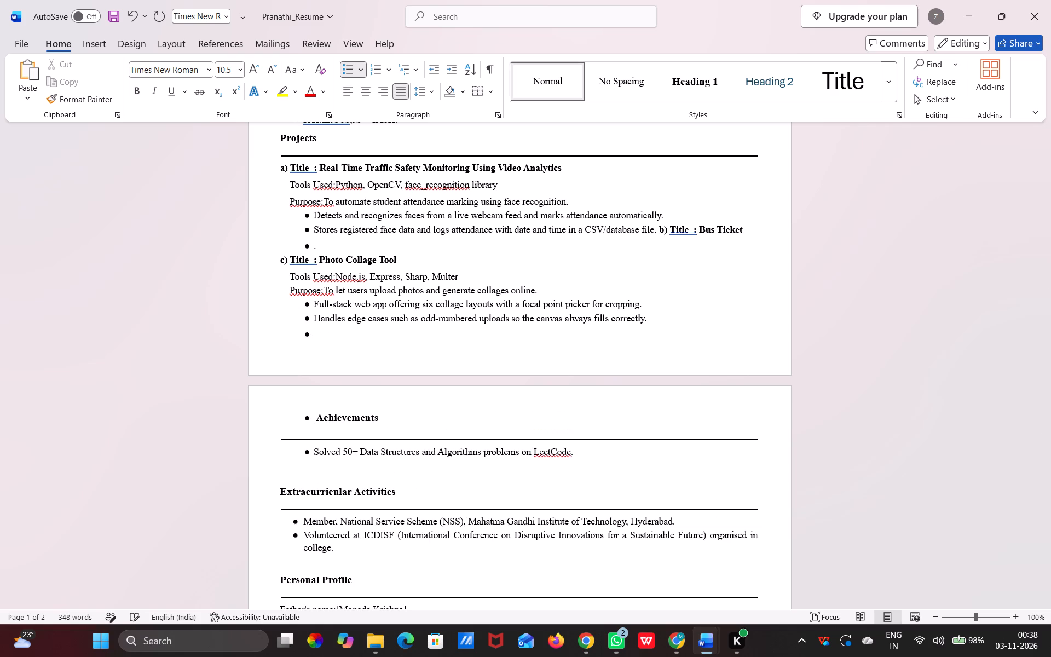
{"action": "key", "text": "BackSpace"}
{"action": "key", "text": "BackSpace"}
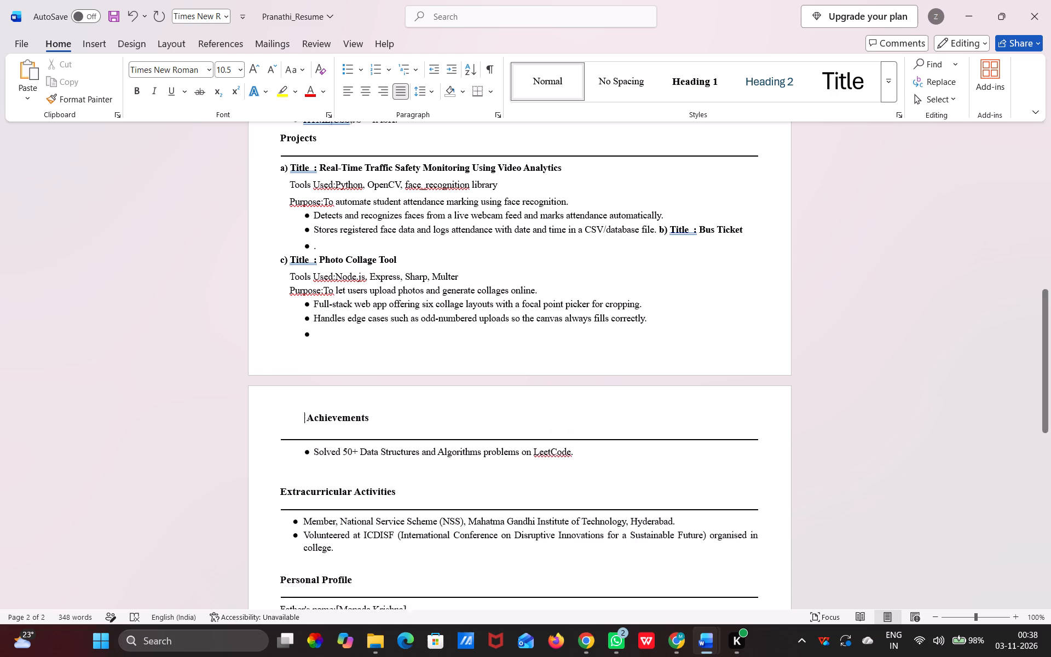
{"action": "key", "text": "Return"}
{"action": "key", "text": "BackSpace"}
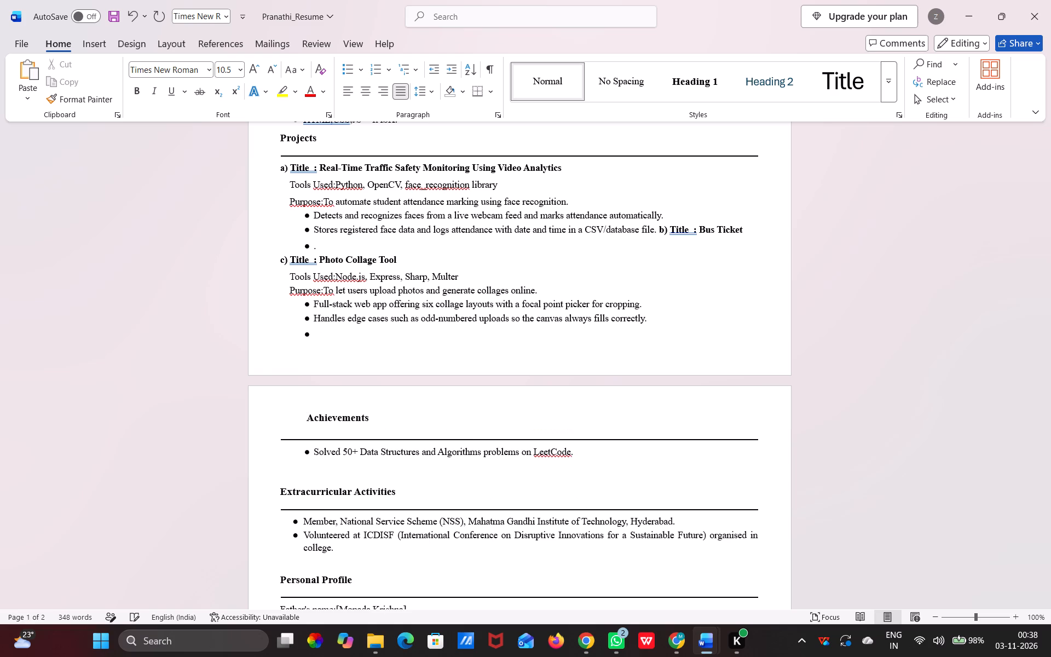
{"action": "key", "text": "BackSpace"}
{"action": "key", "text": "Return"}
{"action": "key", "text": "BackSpace"}
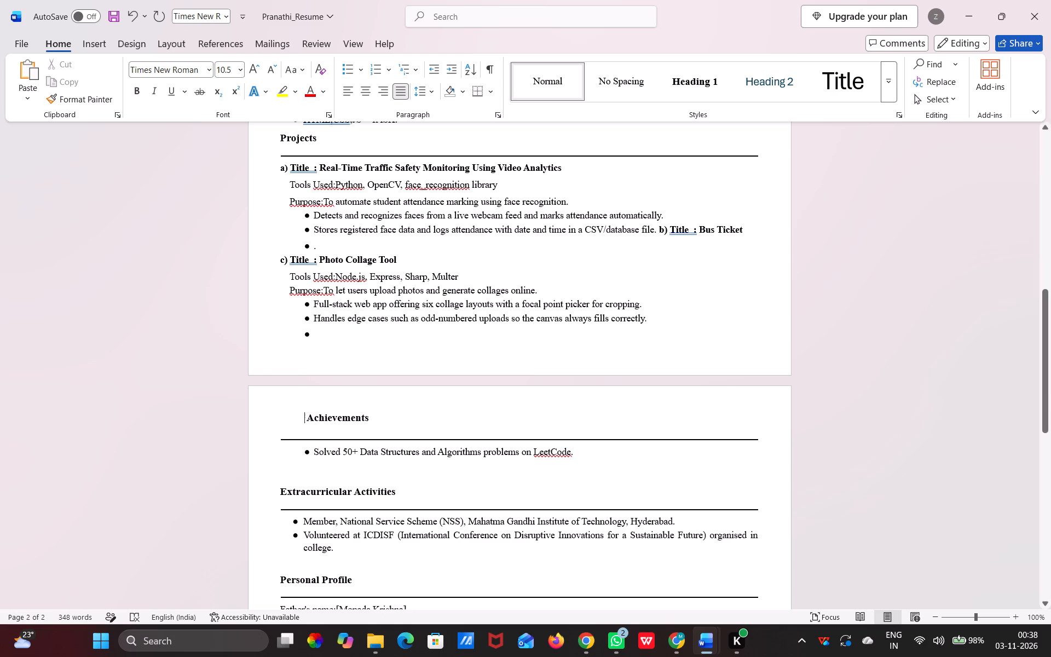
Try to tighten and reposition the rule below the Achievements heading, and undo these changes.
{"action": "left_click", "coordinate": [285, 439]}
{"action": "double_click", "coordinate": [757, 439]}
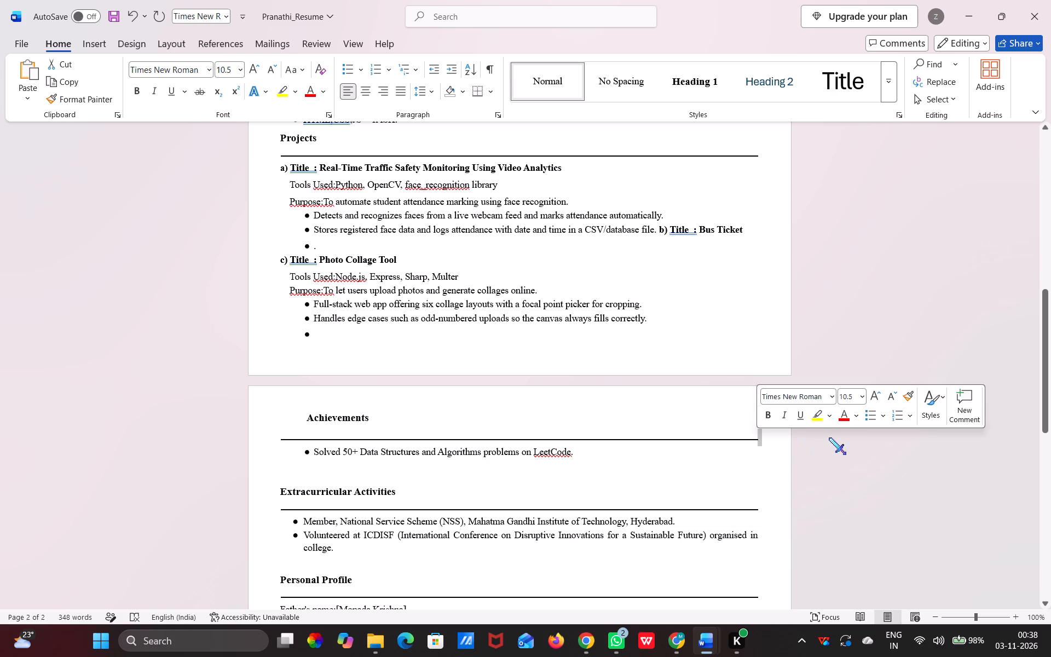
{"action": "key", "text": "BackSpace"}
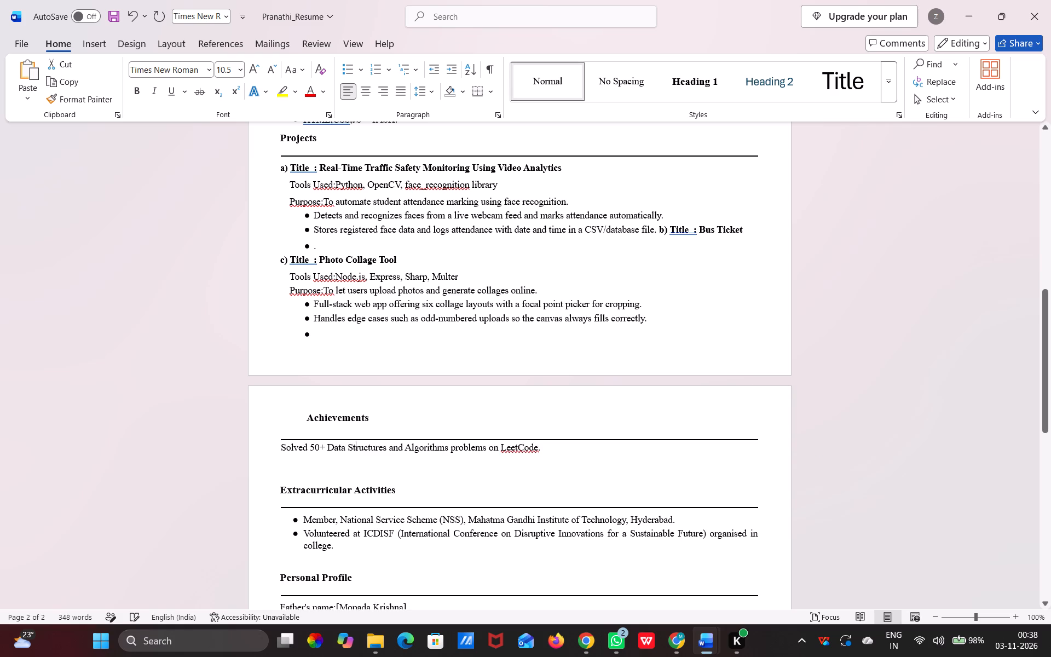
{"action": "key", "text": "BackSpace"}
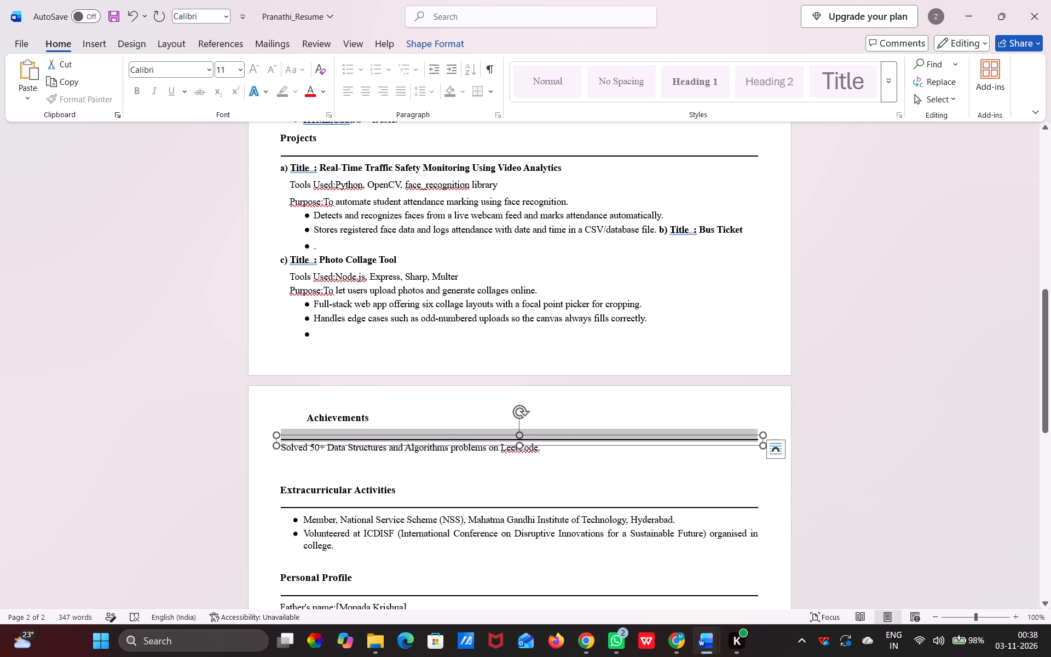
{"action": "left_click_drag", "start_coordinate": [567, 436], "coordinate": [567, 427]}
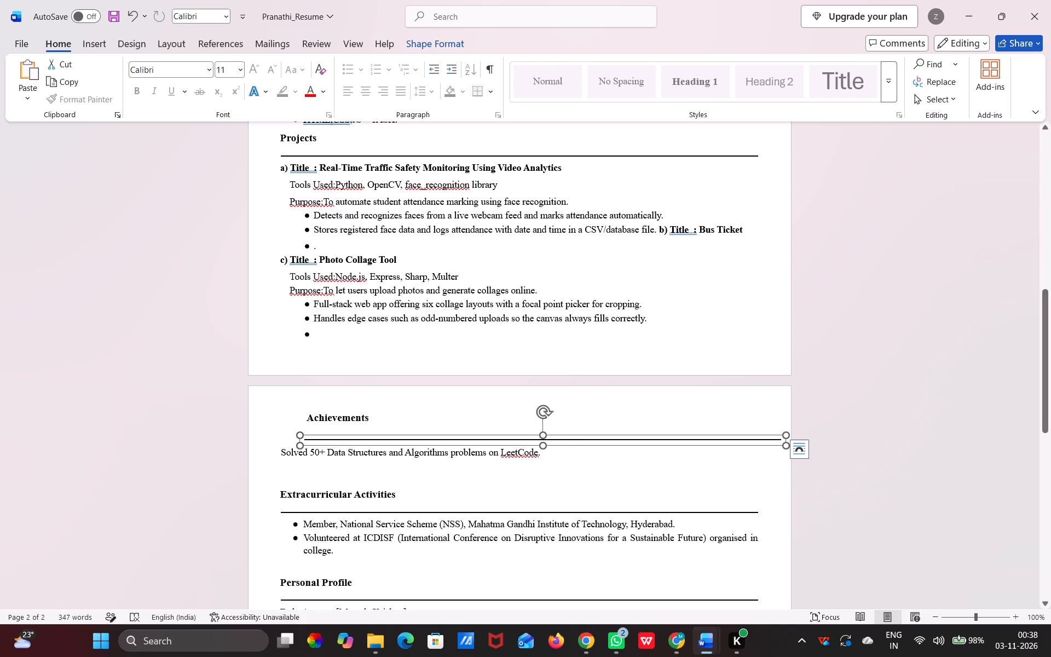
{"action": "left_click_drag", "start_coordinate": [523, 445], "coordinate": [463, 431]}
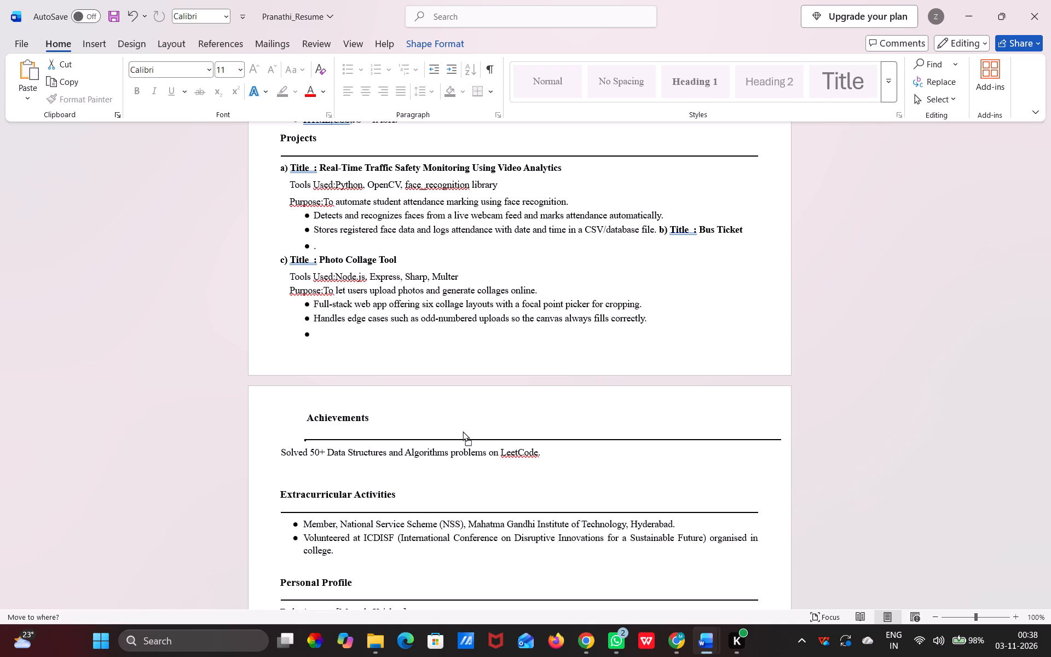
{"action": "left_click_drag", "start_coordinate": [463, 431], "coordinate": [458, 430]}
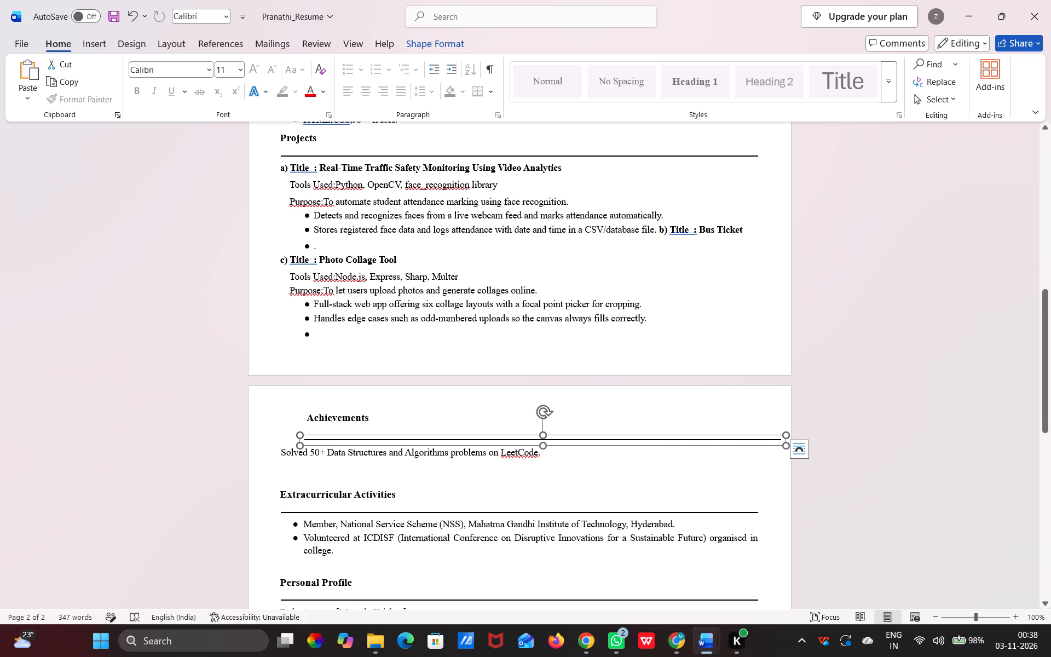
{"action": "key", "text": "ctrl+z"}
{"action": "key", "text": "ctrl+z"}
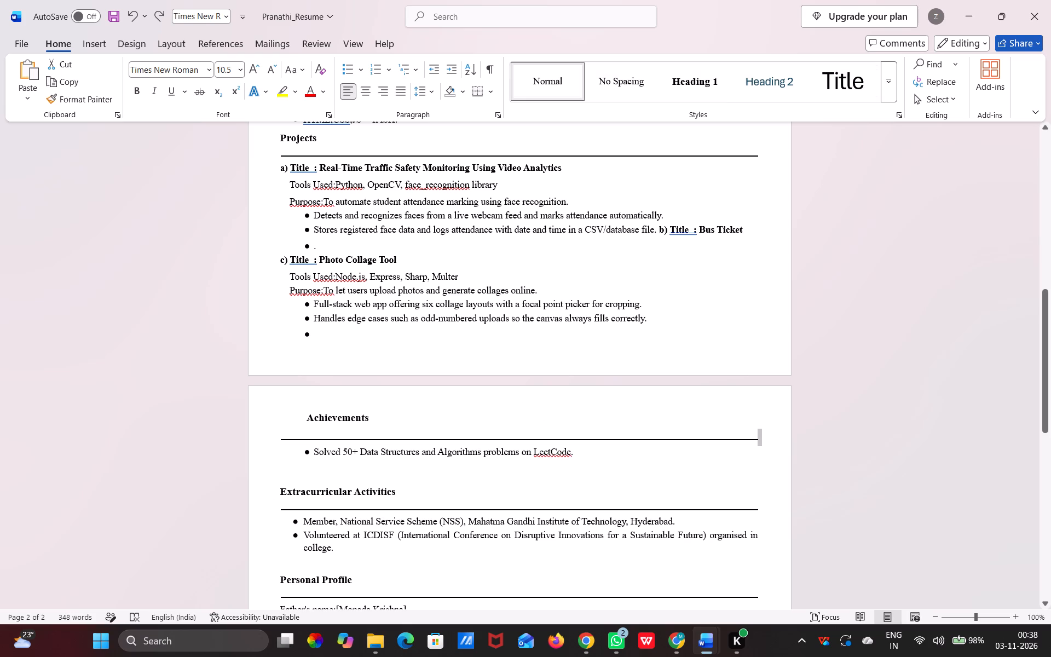
Extend the line shape below Achievements upward so its rule sits closer to the heading.
{"action": "left_click", "coordinate": [367, 433]}
{"action": "double_click", "coordinate": [367, 433]}
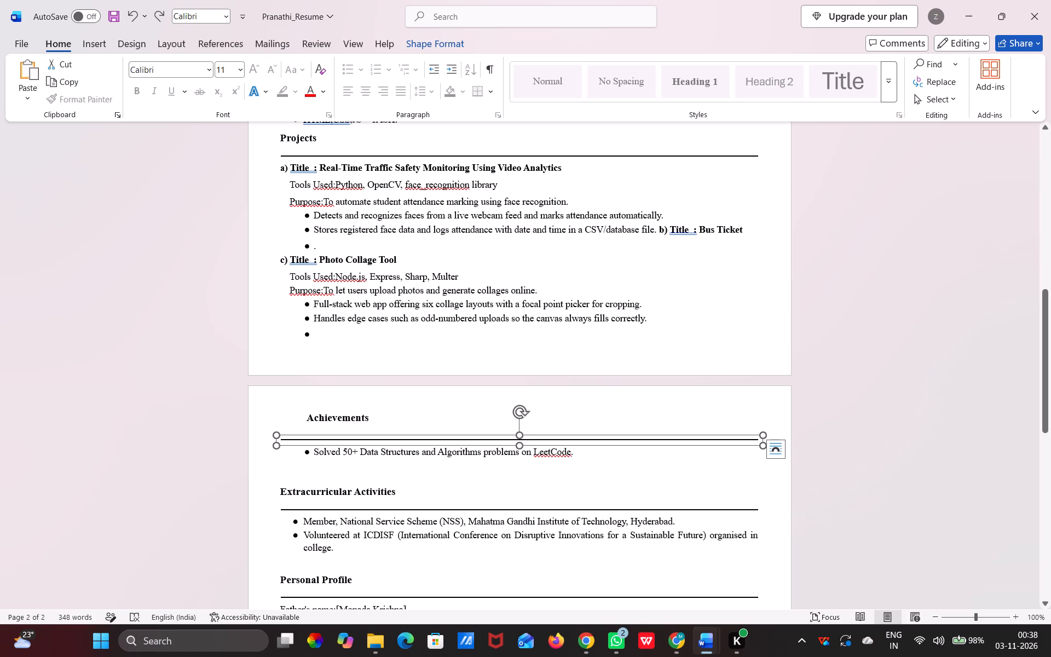
{"action": "left_click", "coordinate": [521, 435]}
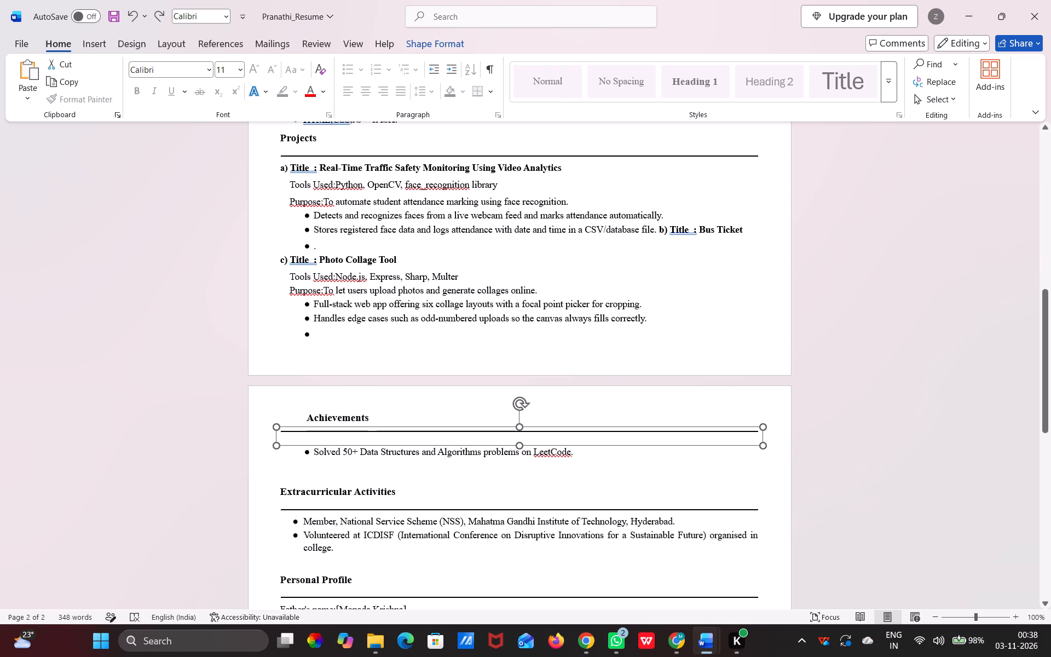
{"action": "left_click", "coordinate": [350, 473]}
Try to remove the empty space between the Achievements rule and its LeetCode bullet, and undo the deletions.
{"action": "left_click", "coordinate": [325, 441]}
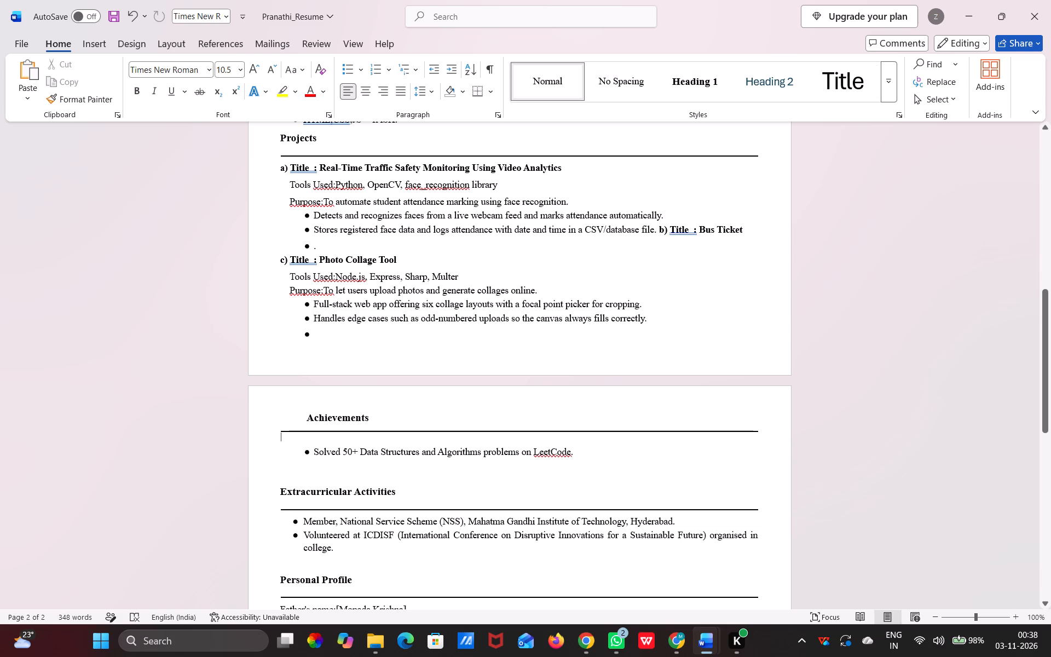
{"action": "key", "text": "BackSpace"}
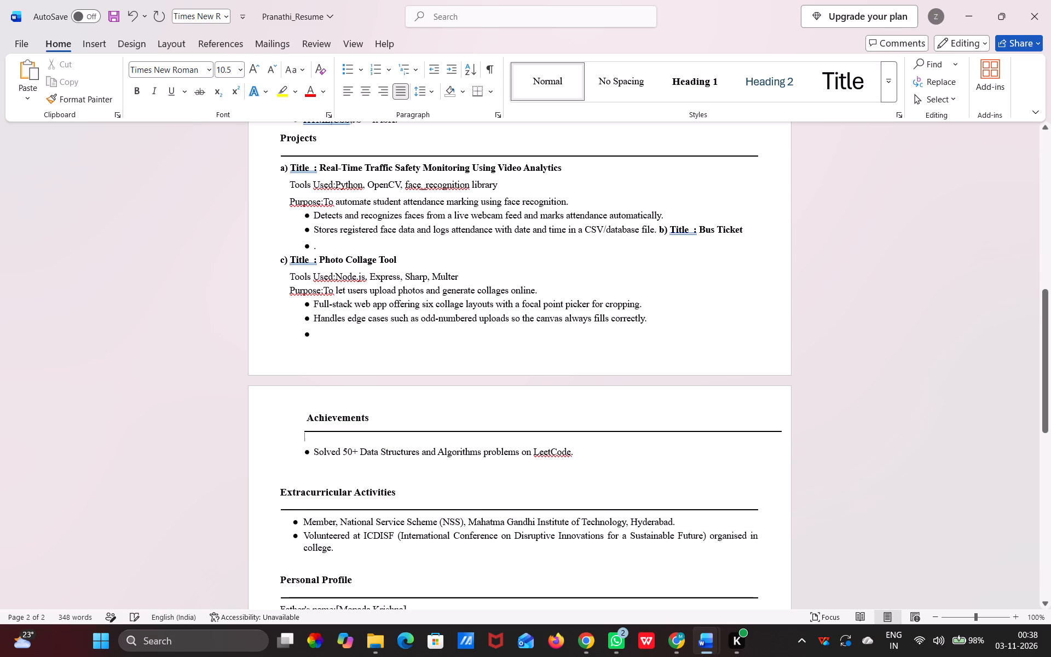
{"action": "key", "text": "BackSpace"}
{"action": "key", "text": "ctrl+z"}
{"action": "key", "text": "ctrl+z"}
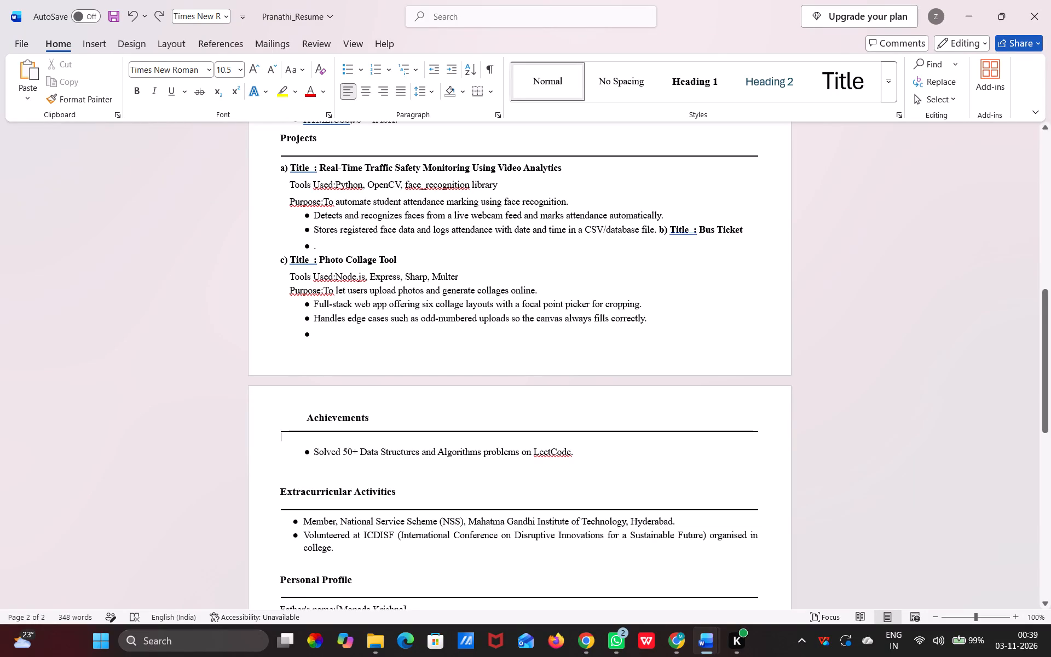
{"action": "key", "text": "alt+Tab"}
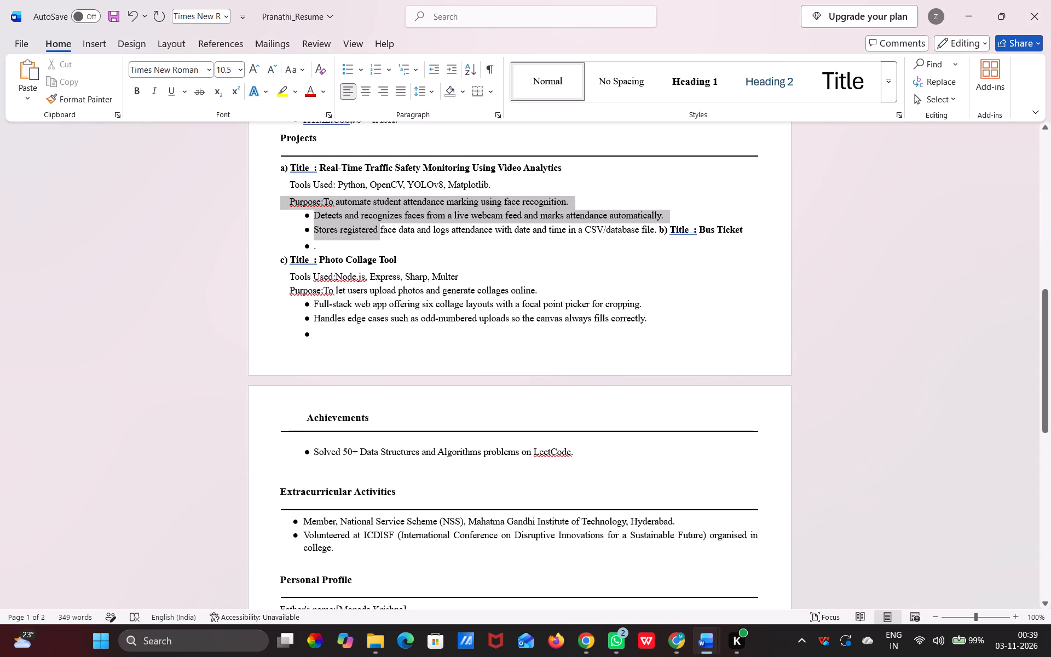
{"action": "left_click_drag", "start_coordinate": [365, 234], "coordinate": [348, 240]}
{"action": "left_click", "coordinate": [661, 229]}
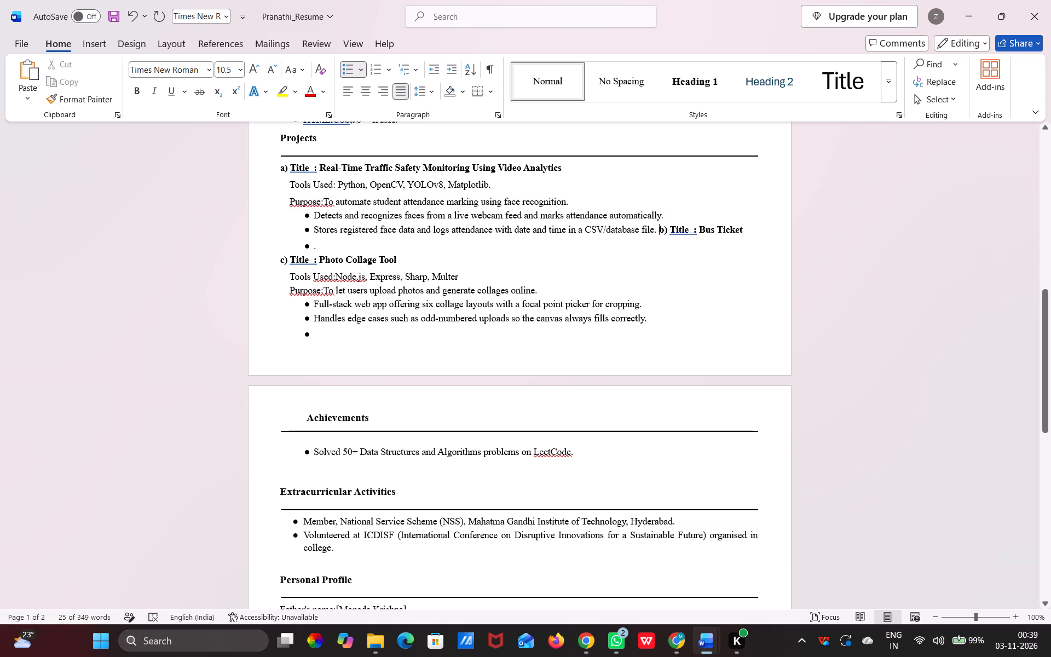
{"action": "left_click_drag", "start_coordinate": [326, 248], "coordinate": [298, 246]}
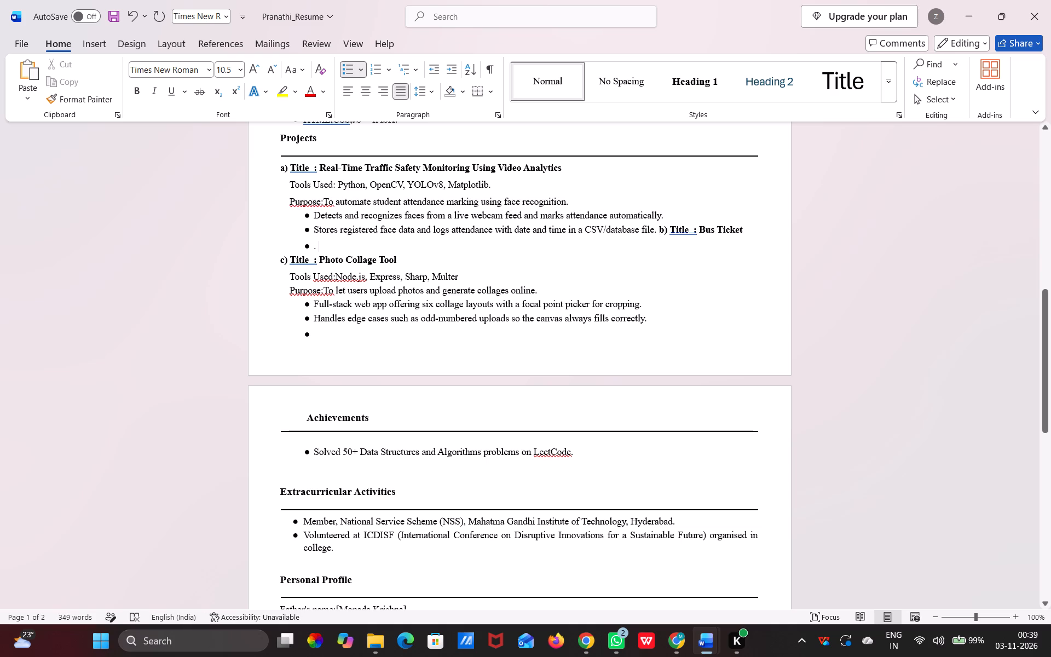
{"action": "left_click_drag", "start_coordinate": [298, 246], "coordinate": [326, 201]}
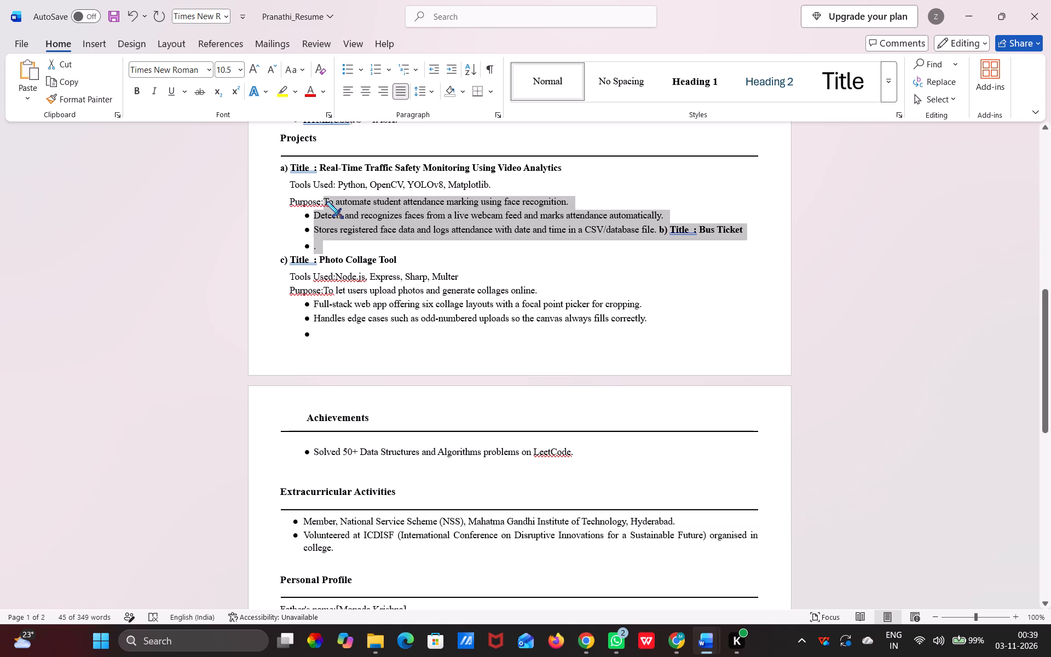
{"action": "key", "text": "ctrl+v"}
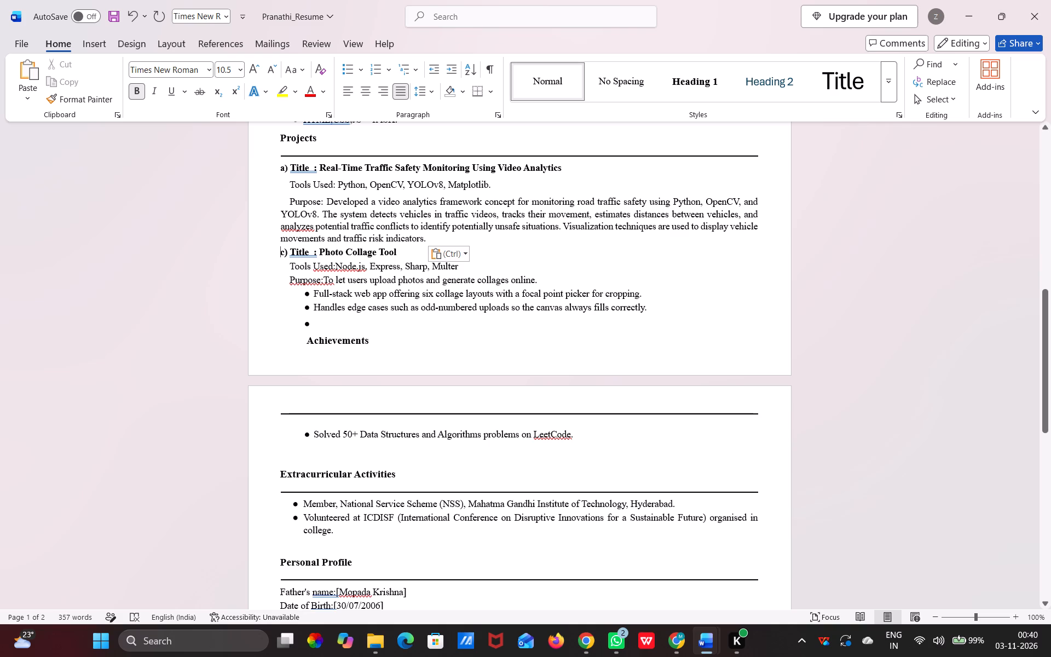
Split project a's purpose text into separate paragraphs after "YOLOv8." and after "unsafe situations.".
{"action": "left_click", "coordinate": [322, 216]}
{"action": "key", "text": "Return"}
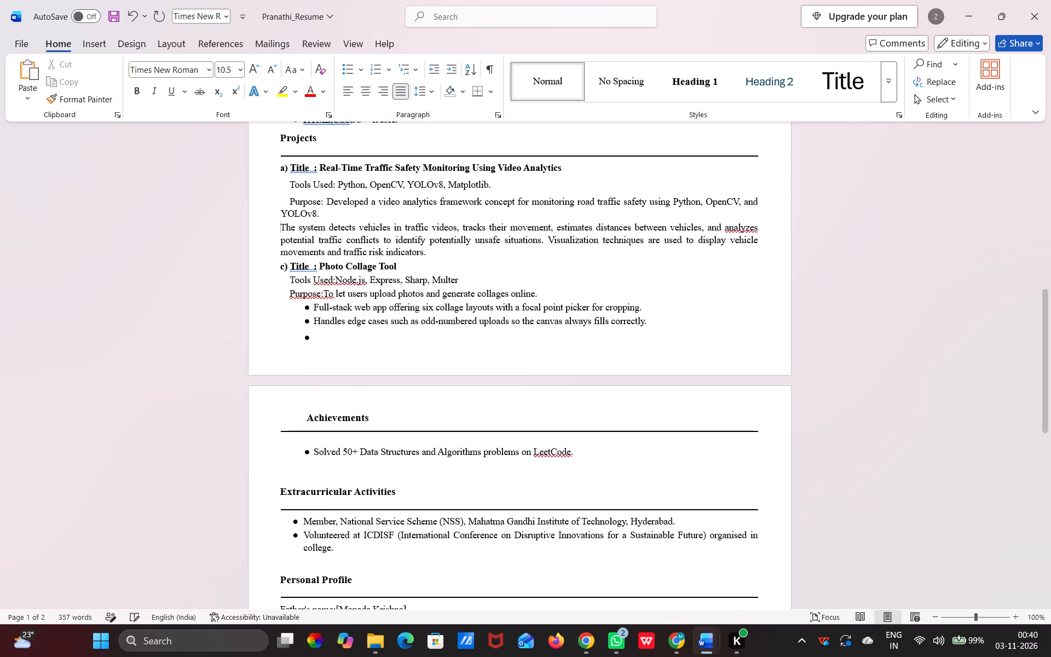
{"action": "left_click", "coordinate": [544, 243]}
{"action": "key", "text": "Return"}
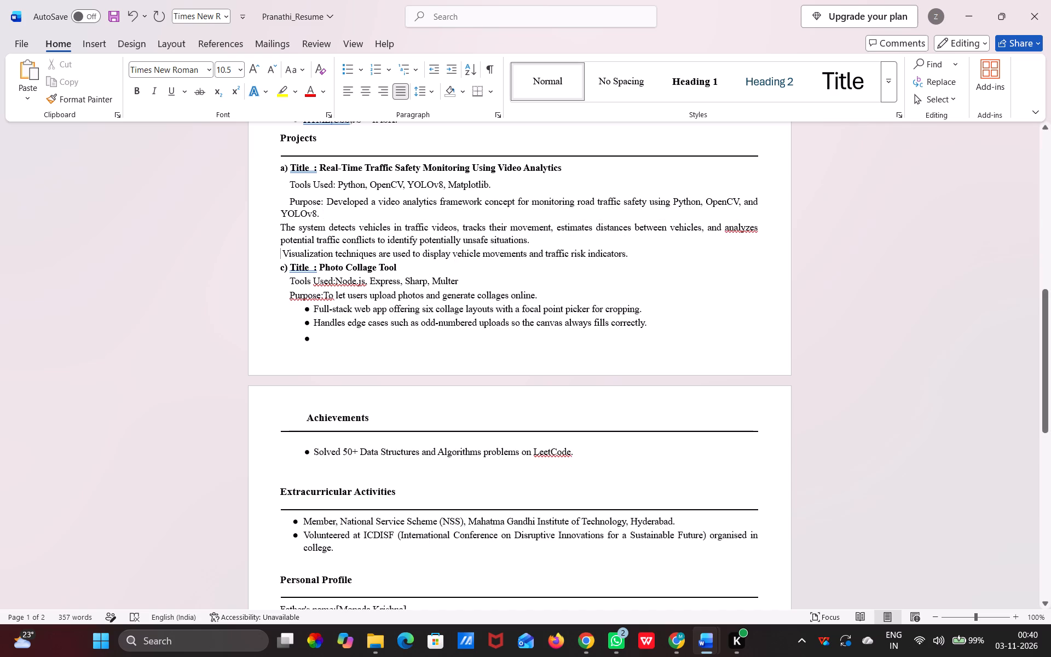
Indent the wrapped "YOLOv8." line of project a's purpose by two tab stops.
{"action": "left_click", "coordinate": [284, 216]}
{"action": "key", "text": "Tab"}
{"action": "key", "text": "Tab"}
{"action": "key", "text": "Tab"}
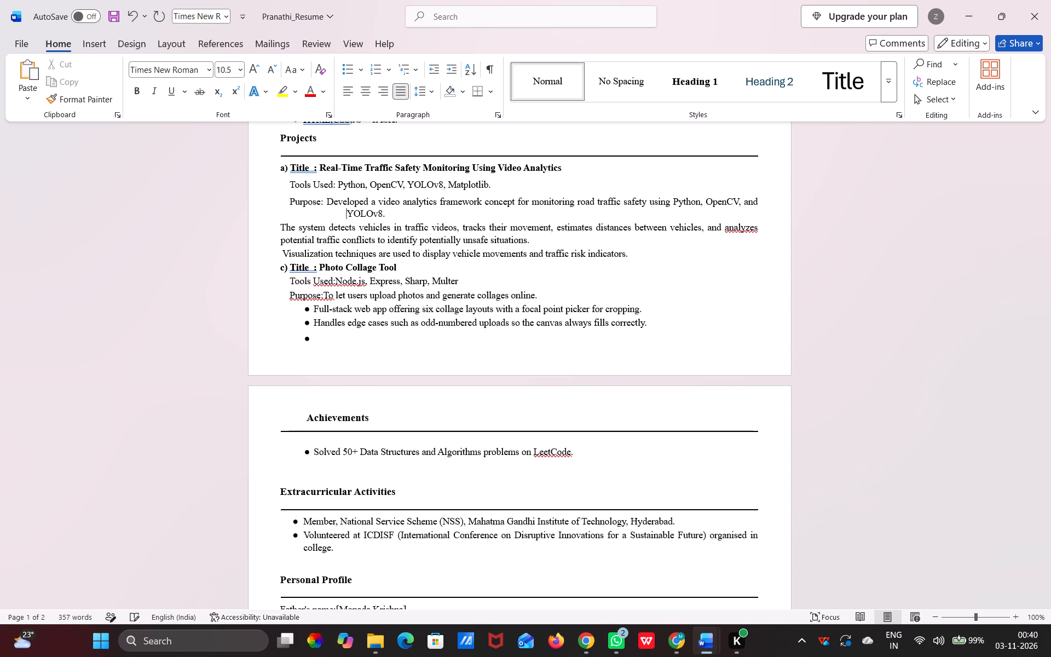
{"action": "key", "text": "BackSpace"}
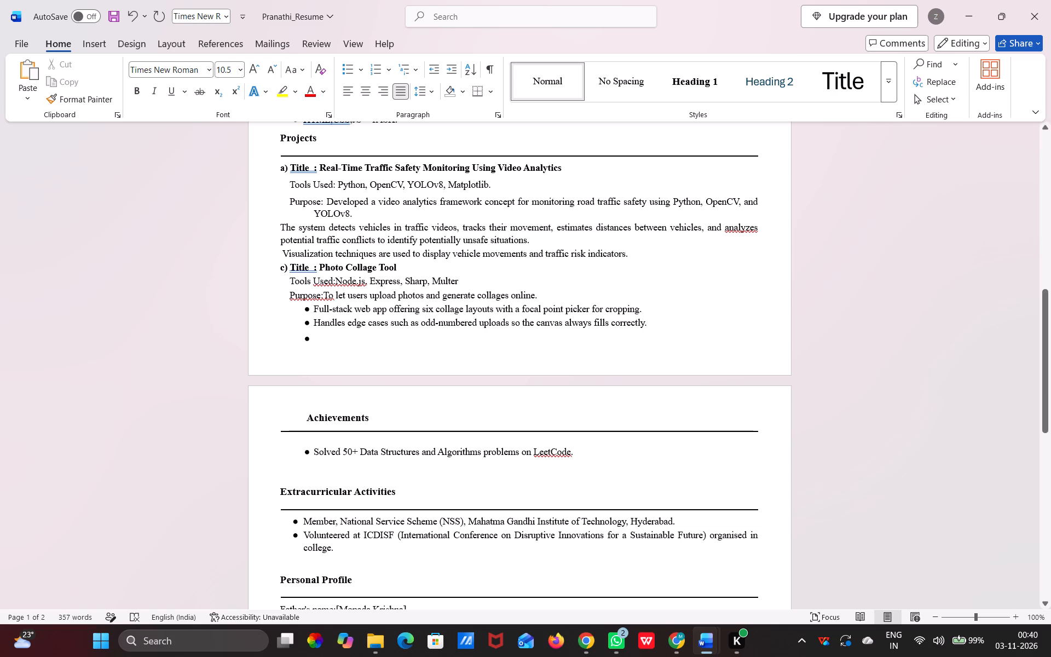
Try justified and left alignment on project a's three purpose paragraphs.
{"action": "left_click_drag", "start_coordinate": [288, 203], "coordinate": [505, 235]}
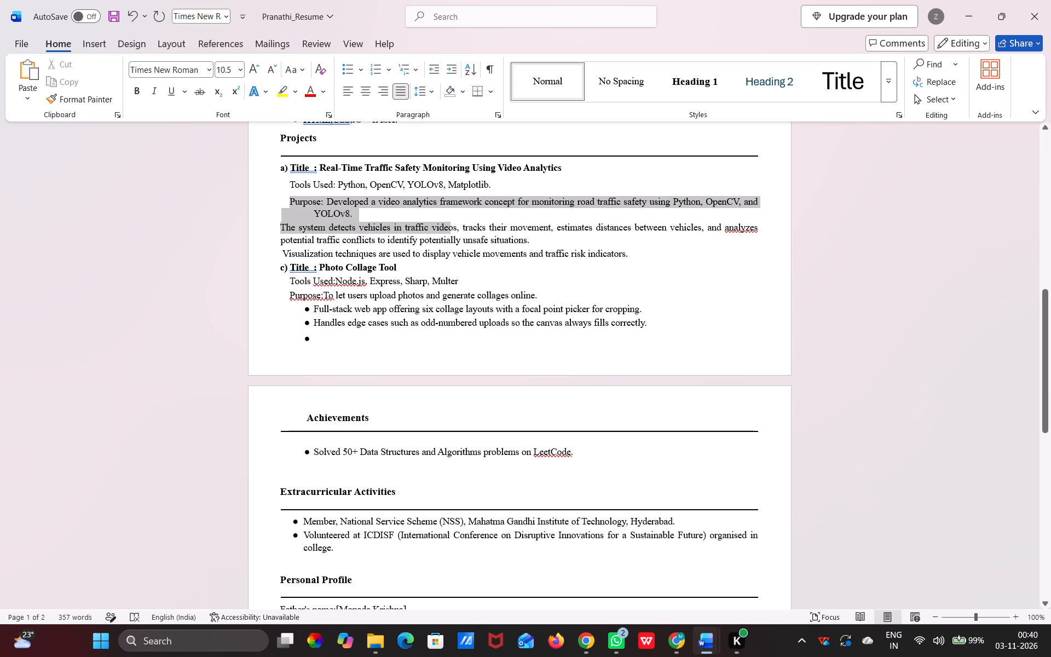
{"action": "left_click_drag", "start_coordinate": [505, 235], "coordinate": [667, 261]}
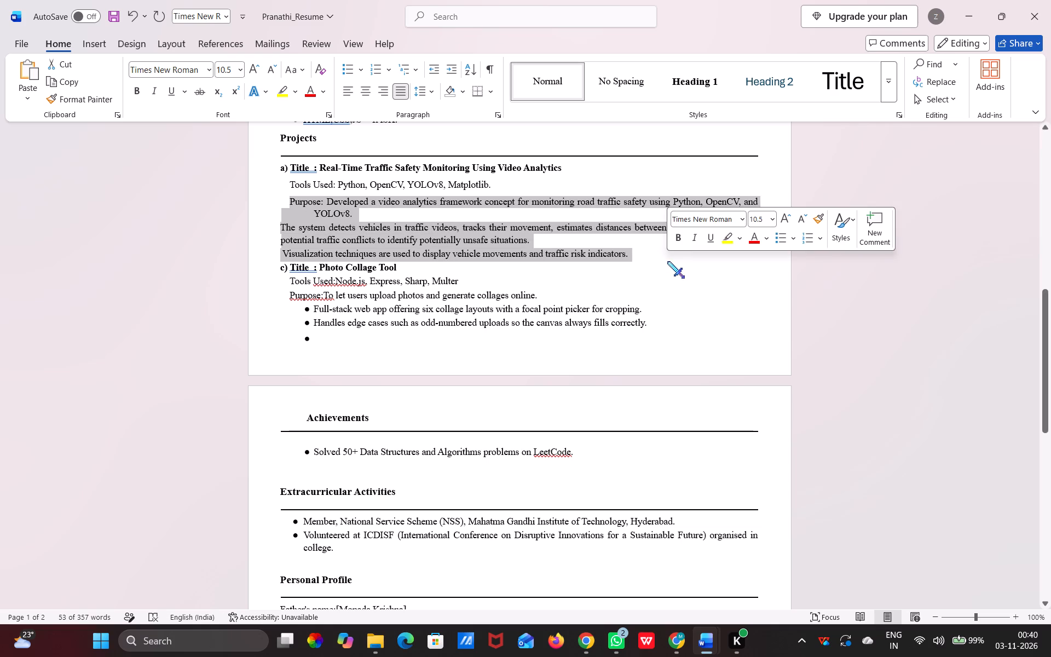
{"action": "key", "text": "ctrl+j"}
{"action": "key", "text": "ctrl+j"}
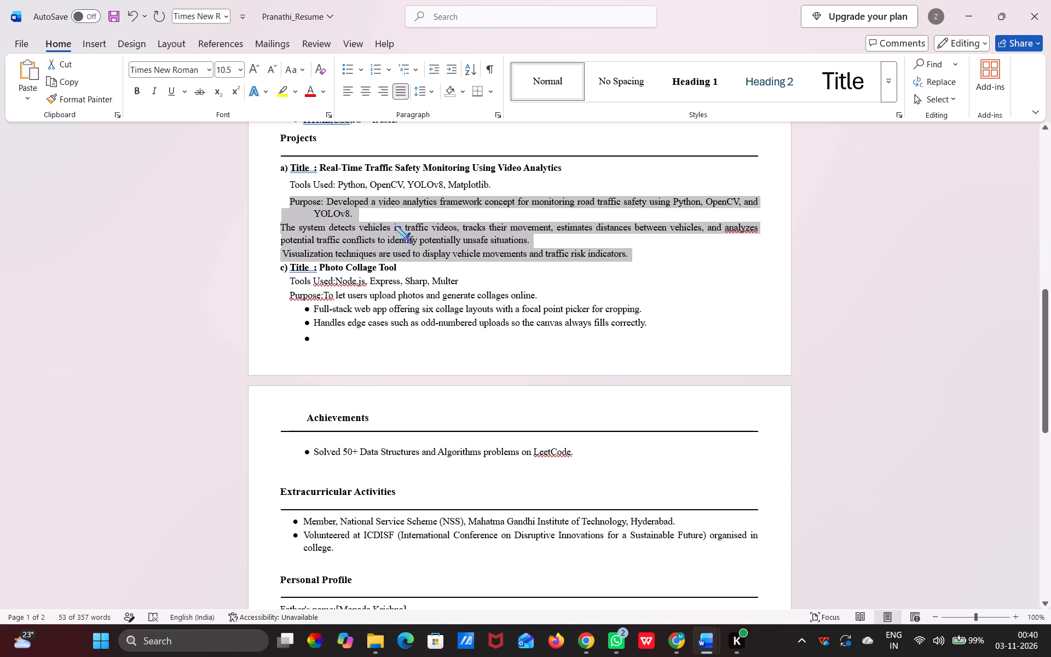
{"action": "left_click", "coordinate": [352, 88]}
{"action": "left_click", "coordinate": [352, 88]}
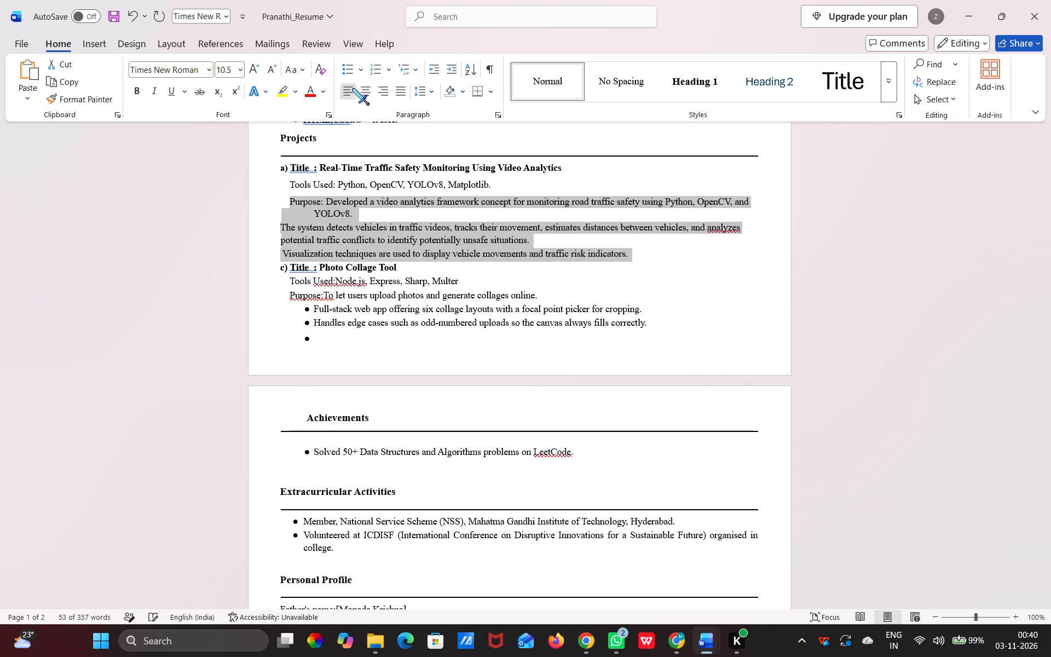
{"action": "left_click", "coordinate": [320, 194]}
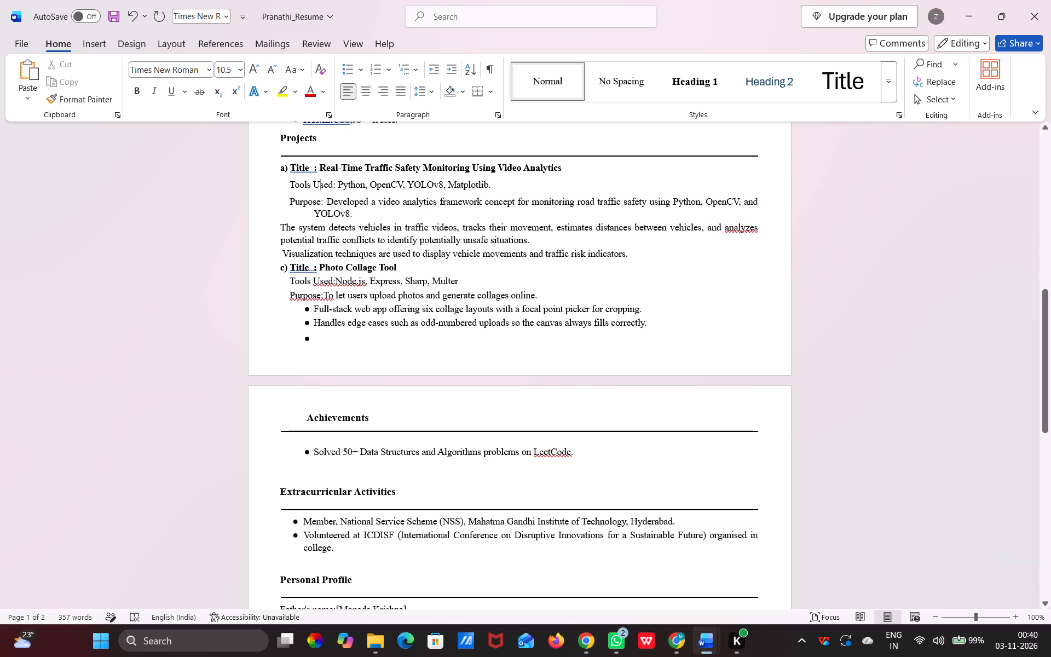
Indent the "The system detects vehicles" paragraph's first line to match the "YOLOv8." line above it.
{"action": "left_click", "coordinate": [283, 225]}
{"action": "key", "text": "Left"}
{"action": "key", "text": "Tab"}
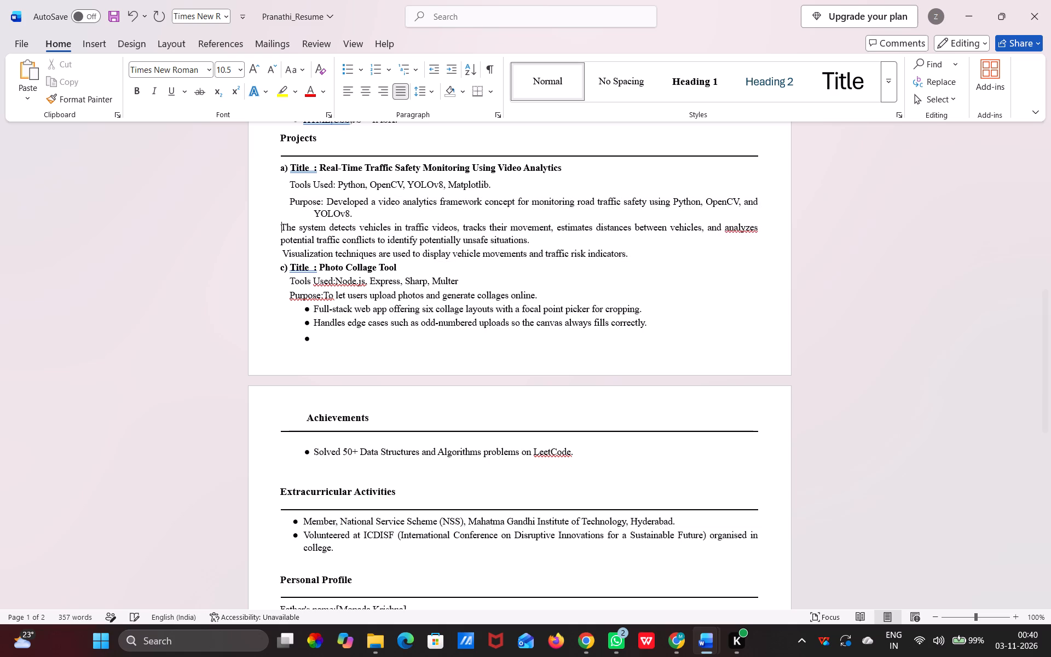
{"action": "key", "text": "Tab"}
{"action": "key", "text": "Tab"}
{"action": "key", "text": "Tab"}
{"action": "key", "text": "BackSpace"}
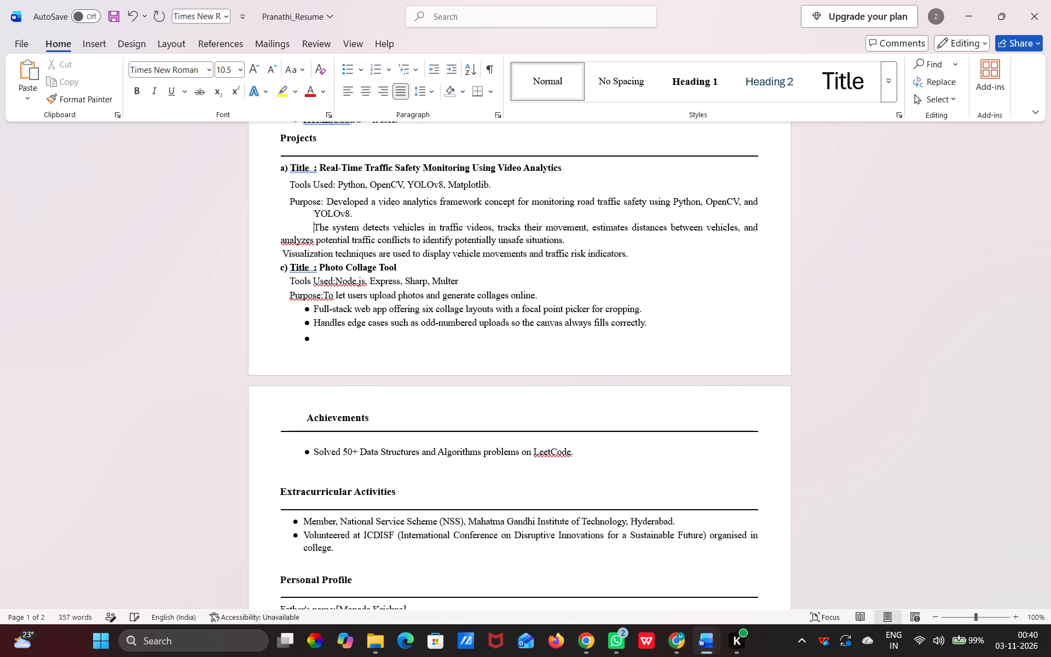
Add five spaces before "YOLOv8." and before "The system detects" so both lines align beneath "Developed".
{"action": "key", "text": "Up"}
{"action": "key", "text": "space"}
{"action": "key", "text": "space"}
{"action": "key", "text": "space"}
{"action": "key", "text": "space"}
{"action": "key", "text": "space"}
{"action": "key", "text": "Down"}
{"action": "key", "text": "Left"}
{"action": "key", "text": "Left"}
{"action": "key", "text": "space"}
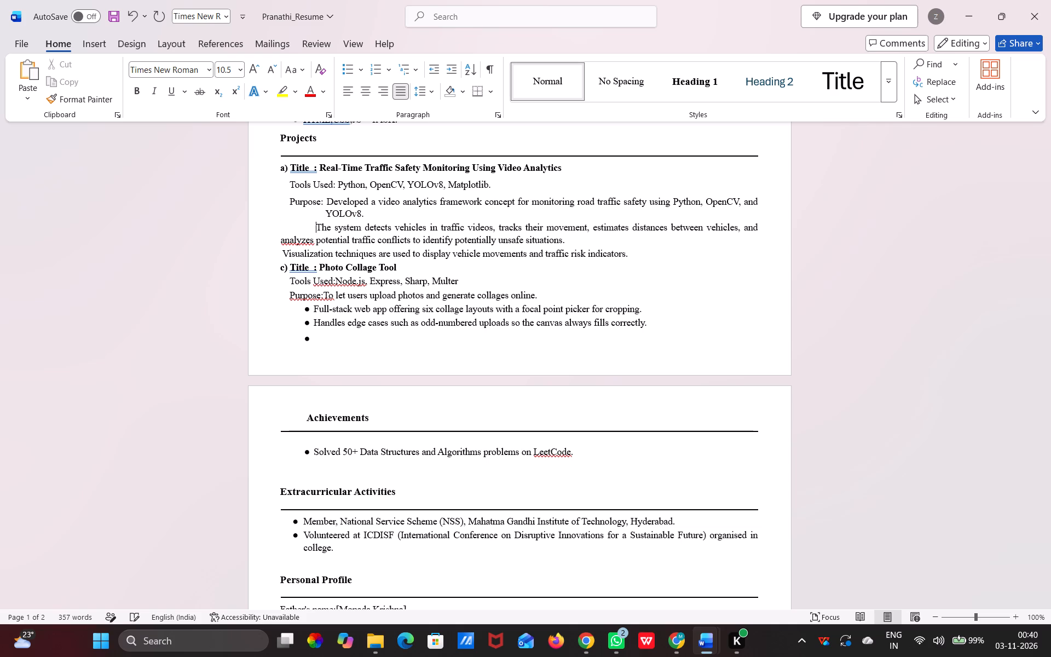
{"action": "key", "text": "space"}
{"action": "key", "text": "space"}
{"action": "key", "text": "space"}
{"action": "key", "text": "space"}
Indent the wrapped "analyzes potential traffic conflicts" line of project a by two tab stops and four spaces, close to "The system" above it.
{"action": "key", "text": "Down"}
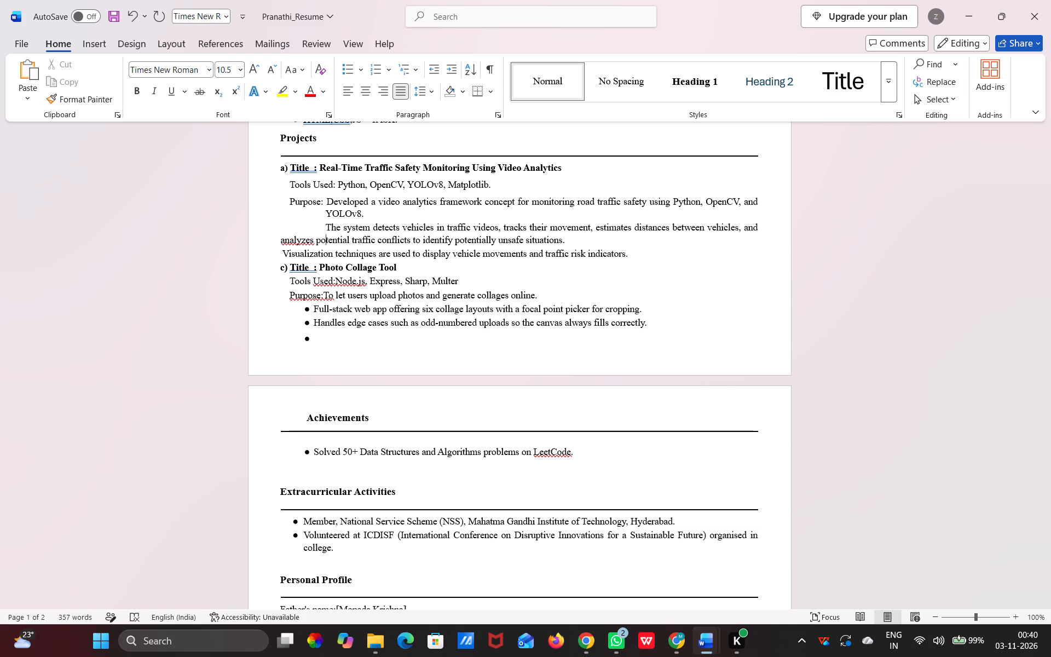
{"action": "key", "text": "Left"}
{"action": "key", "text": "Left"}
{"action": "key", "text": "Left"}
{"action": "key", "text": "Left"}
{"action": "key", "text": "Left"}
{"action": "key", "text": "Left"}
{"action": "key", "text": "Left"}
{"action": "key", "text": "Left"}
{"action": "key", "text": "Left"}
{"action": "key", "text": "Left"}
{"action": "key", "text": "Left"}
{"action": "key", "text": "Left"}
{"action": "key", "text": "Right"}
{"action": "key", "text": "Tab"}
{"action": "key", "text": "Tab"}
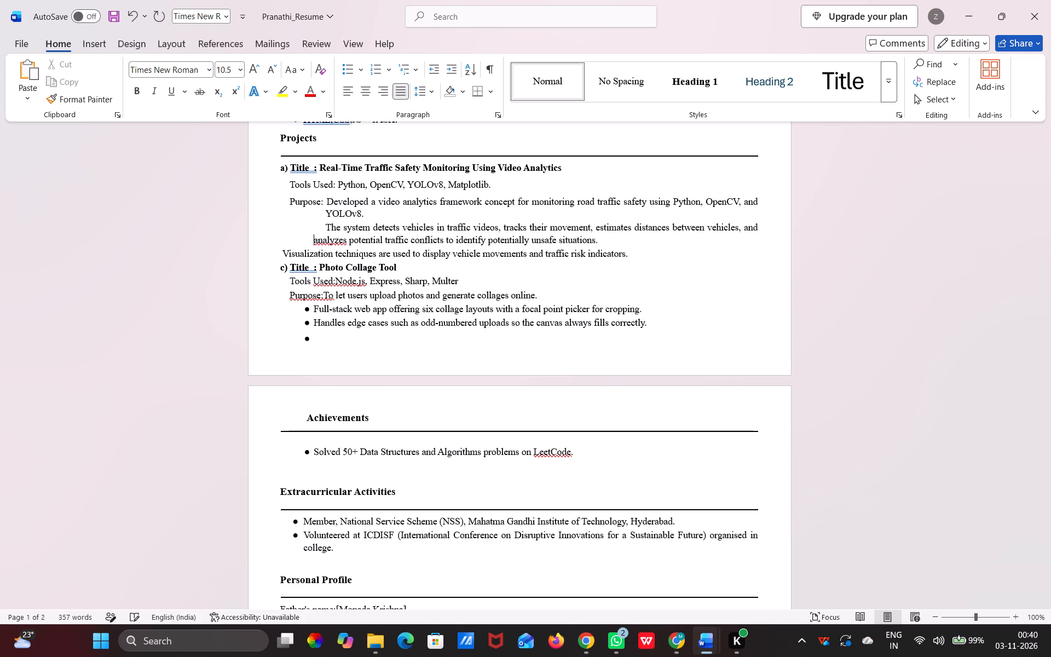
{"action": "key", "text": "Tab"}
{"action": "key", "text": "BackSpace"}
{"action": "key", "text": "space"}
{"action": "key", "text": "space"}
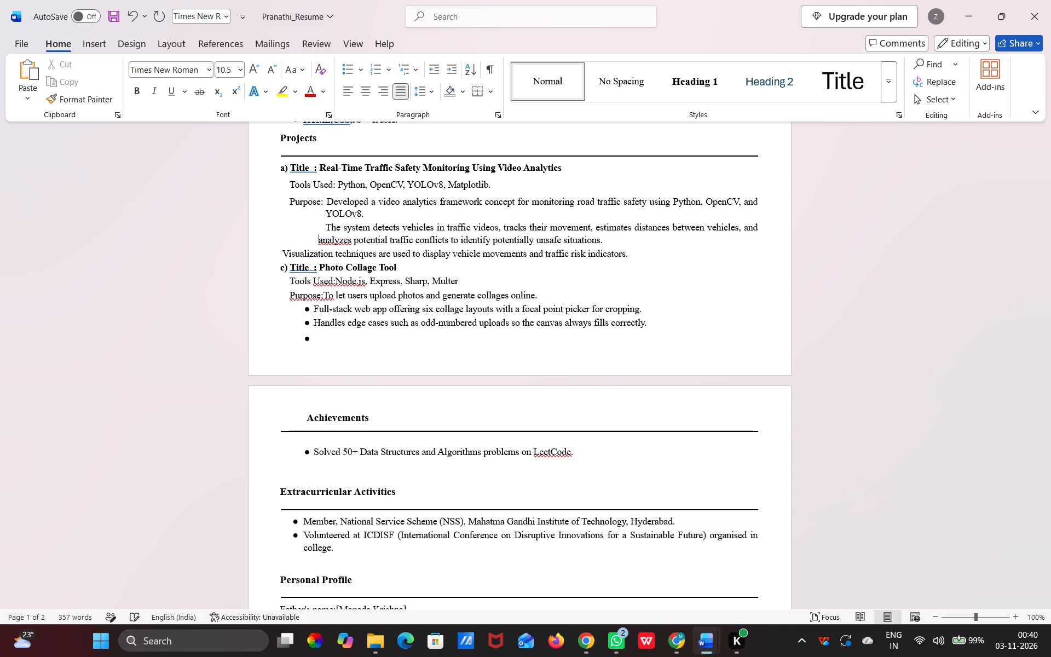
{"action": "key", "text": "space"}
{"action": "key", "text": "space"}
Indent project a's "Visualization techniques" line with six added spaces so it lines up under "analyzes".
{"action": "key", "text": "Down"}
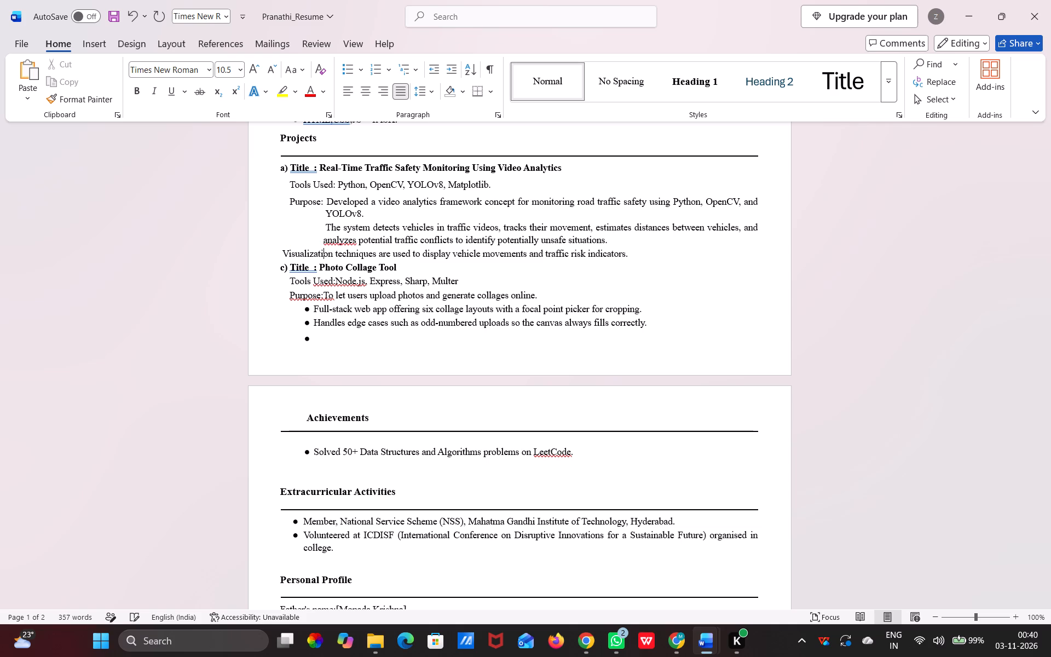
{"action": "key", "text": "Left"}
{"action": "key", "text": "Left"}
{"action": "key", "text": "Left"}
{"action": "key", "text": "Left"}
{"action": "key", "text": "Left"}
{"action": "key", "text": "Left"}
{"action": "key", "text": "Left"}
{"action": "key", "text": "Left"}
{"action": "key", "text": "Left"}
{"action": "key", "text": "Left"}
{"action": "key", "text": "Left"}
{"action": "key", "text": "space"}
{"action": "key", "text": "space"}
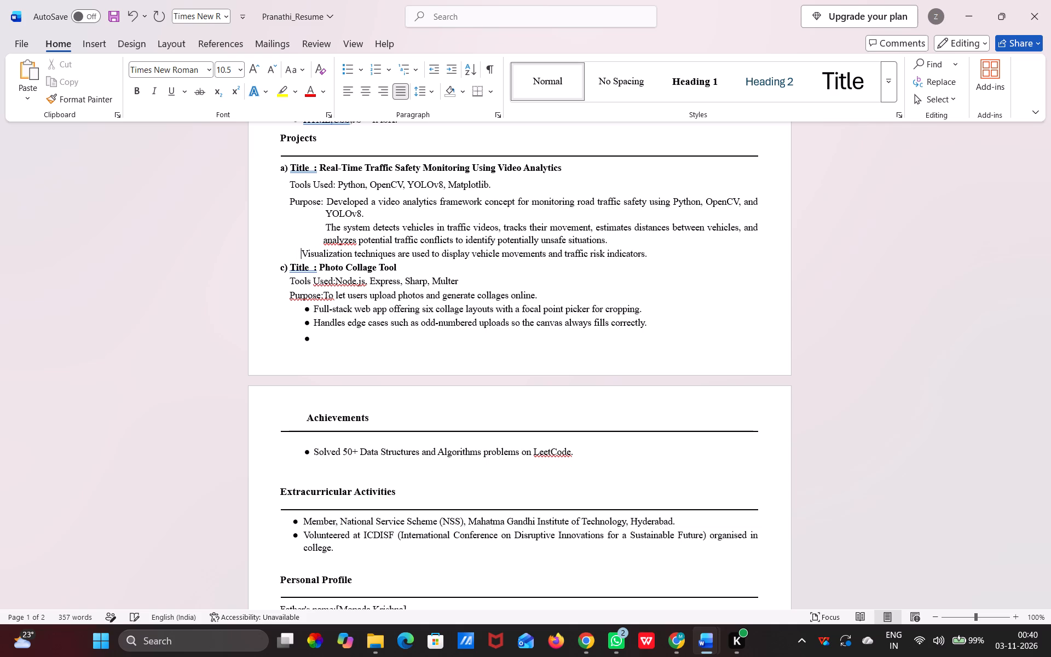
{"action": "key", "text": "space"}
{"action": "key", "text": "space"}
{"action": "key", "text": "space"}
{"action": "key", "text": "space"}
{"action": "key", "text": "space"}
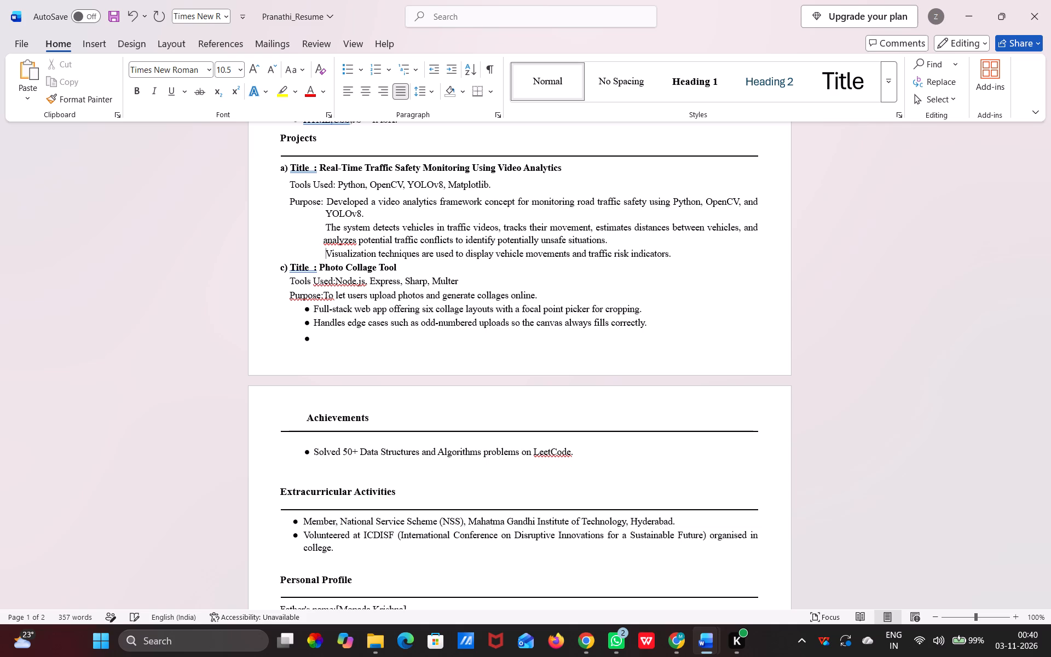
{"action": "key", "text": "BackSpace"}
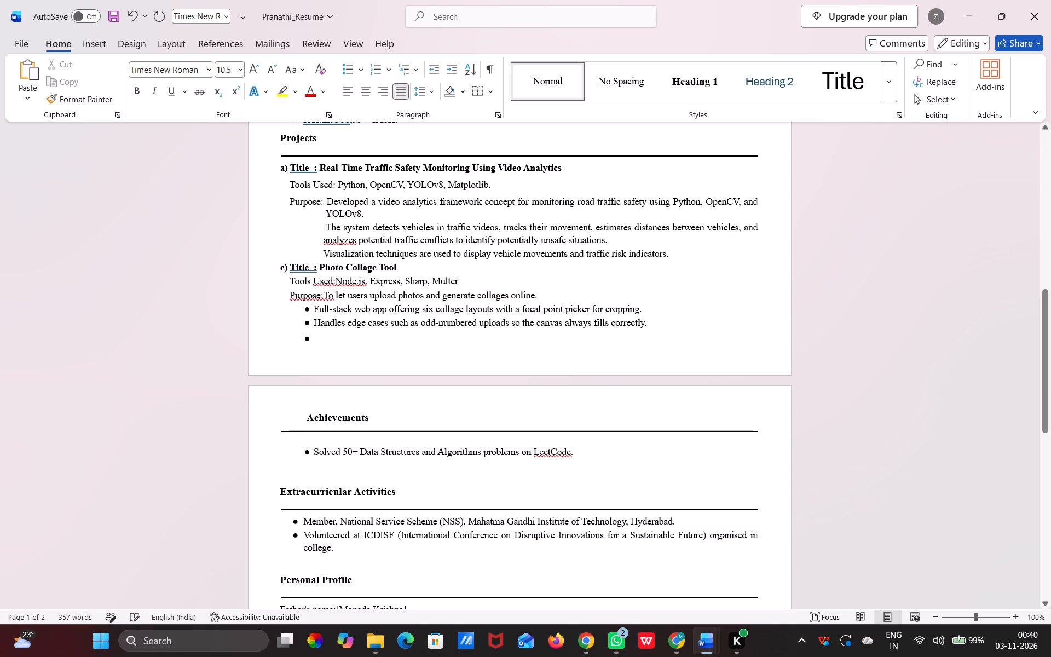
Apply solid round bullets to project a's three purpose paragraphs, from "Developed" to "risk indicators".
{"action": "left_click_drag", "start_coordinate": [327, 200], "coordinate": [652, 254]}
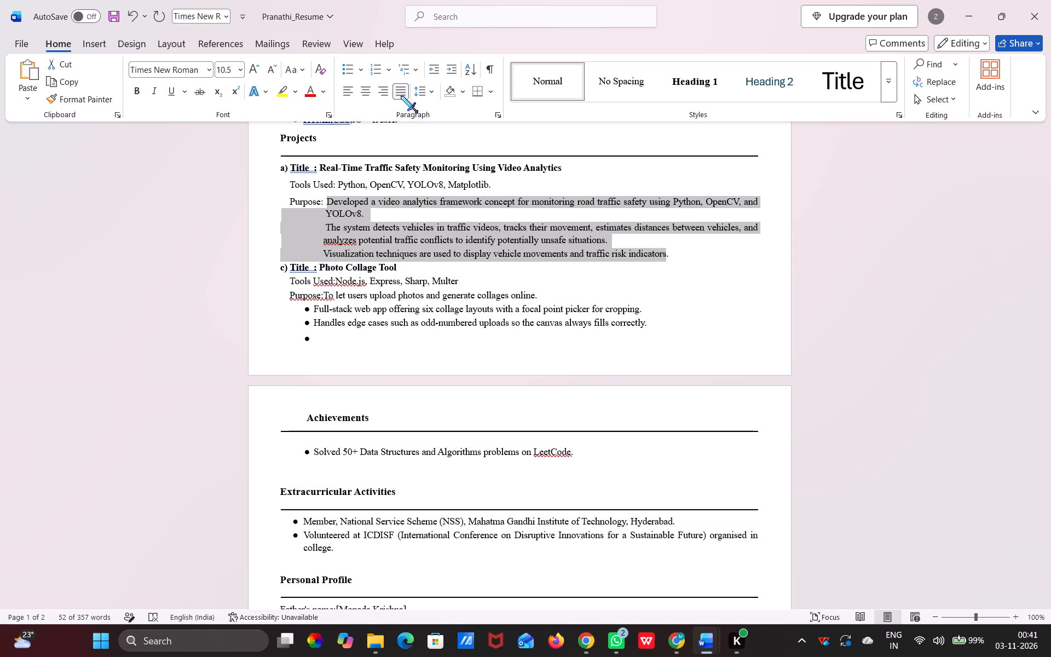
{"action": "left_click", "coordinate": [358, 69]}
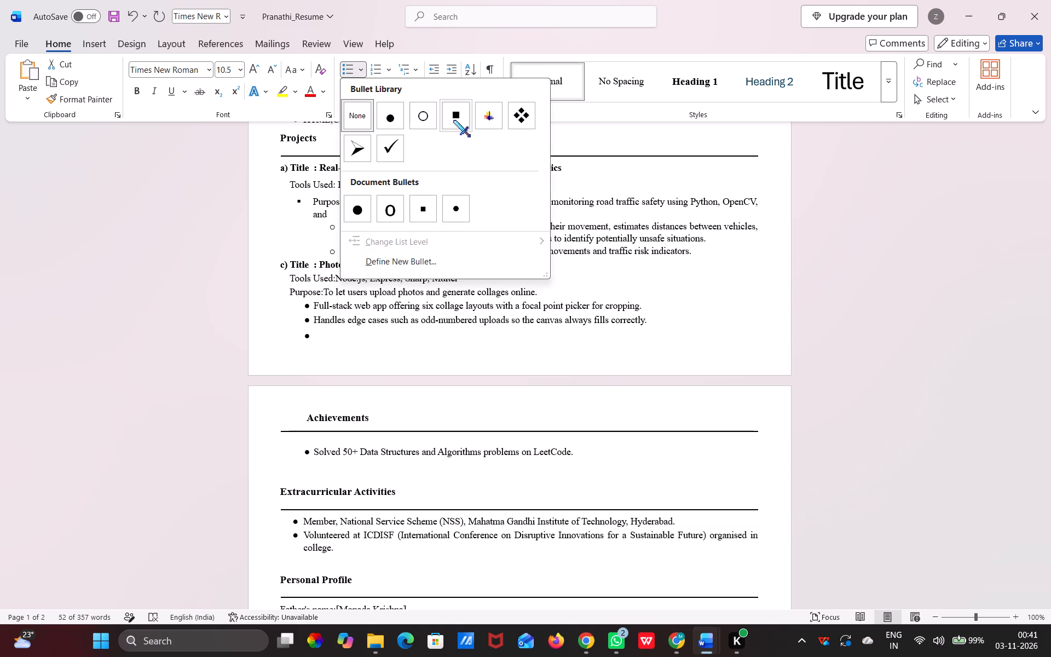
{"action": "left_click", "coordinate": [389, 113]}
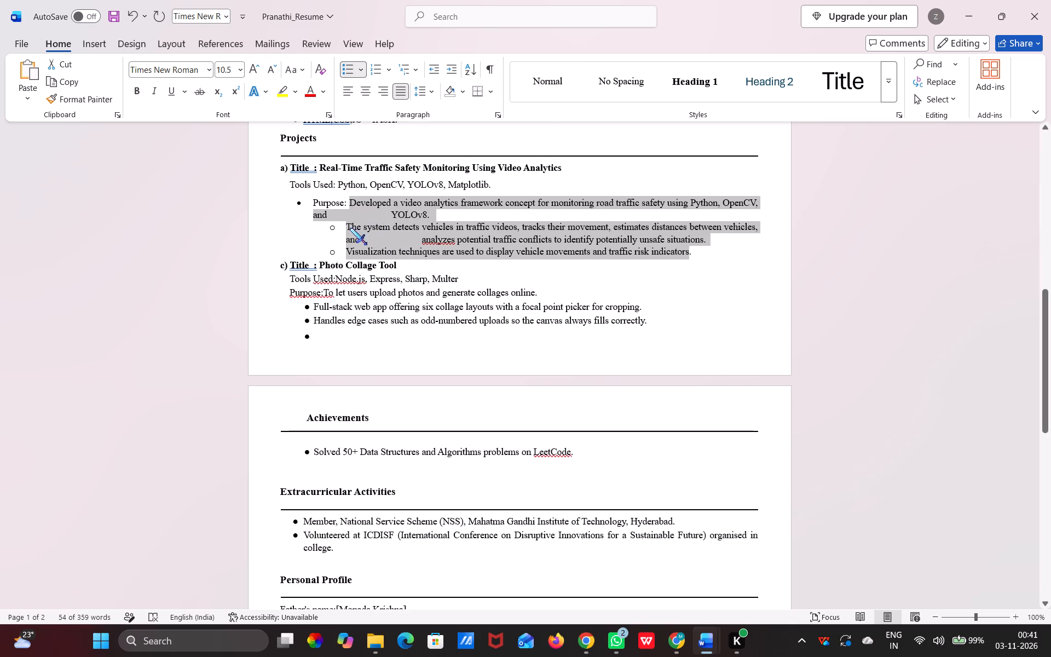
Turn the "The system detects vehicles" and "Visualization techniques" sub-bullets into top-level bullets matching the Purpose bullet.
{"action": "left_click", "coordinate": [338, 224]}
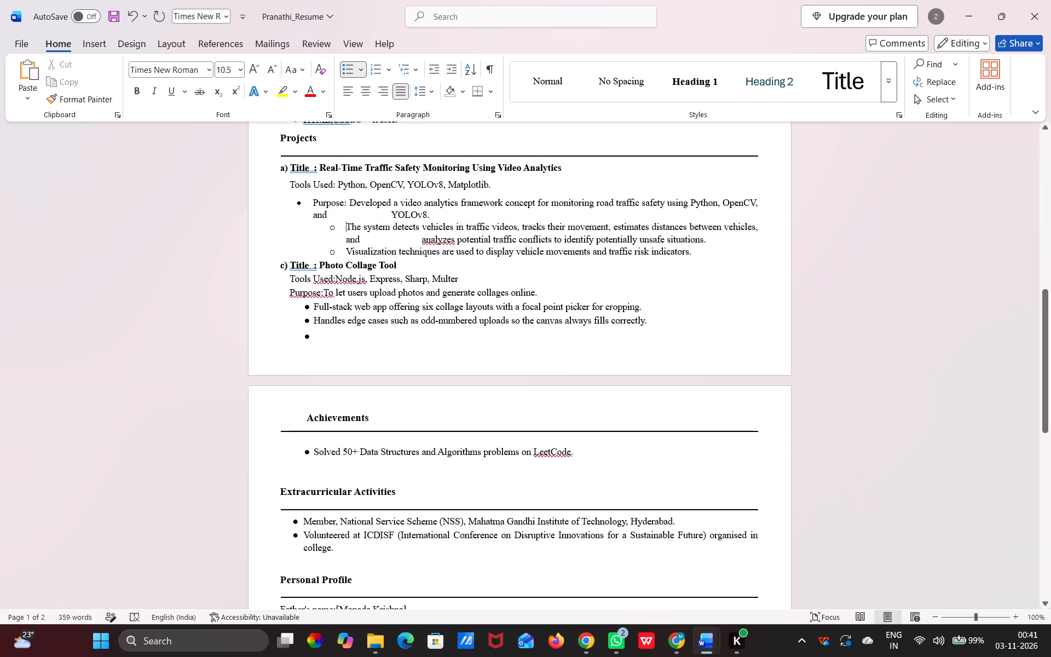
{"action": "key", "text": "BackSpace"}
{"action": "key", "text": "BackSpace"}
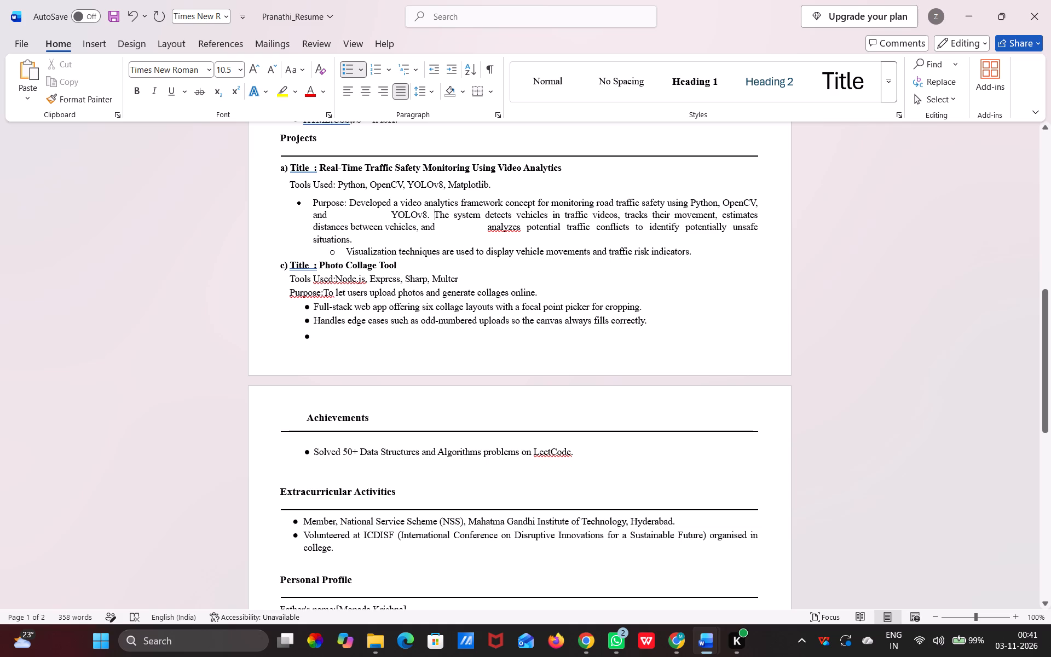
{"action": "key", "text": "Return"}
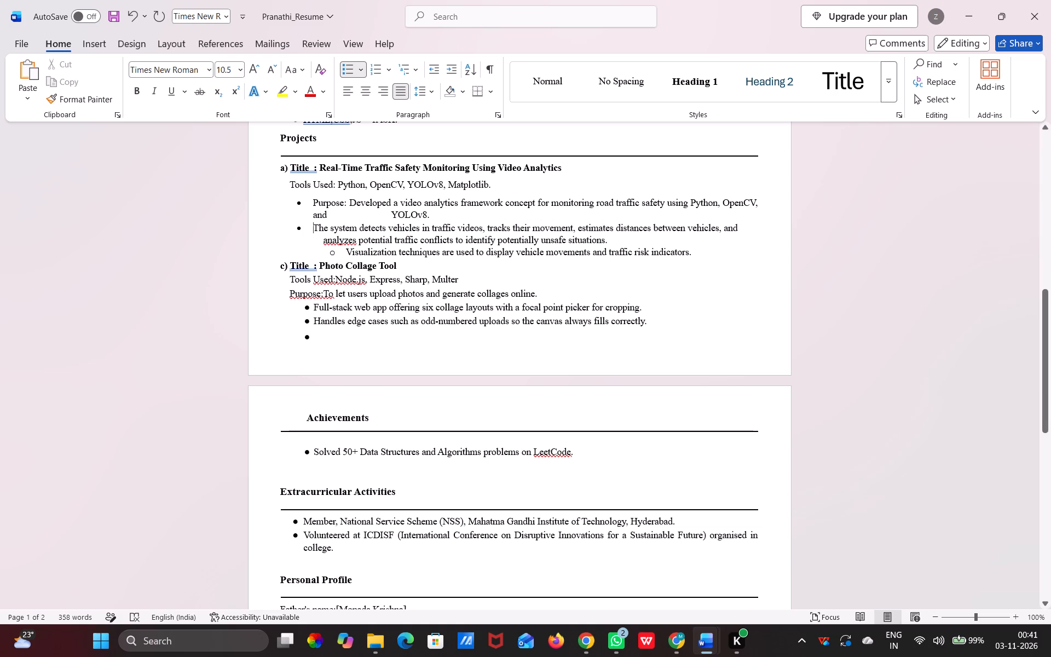
{"action": "left_click", "coordinate": [347, 252]}
{"action": "key", "text": "Return"}
{"action": "key", "text": "BackSpace"}
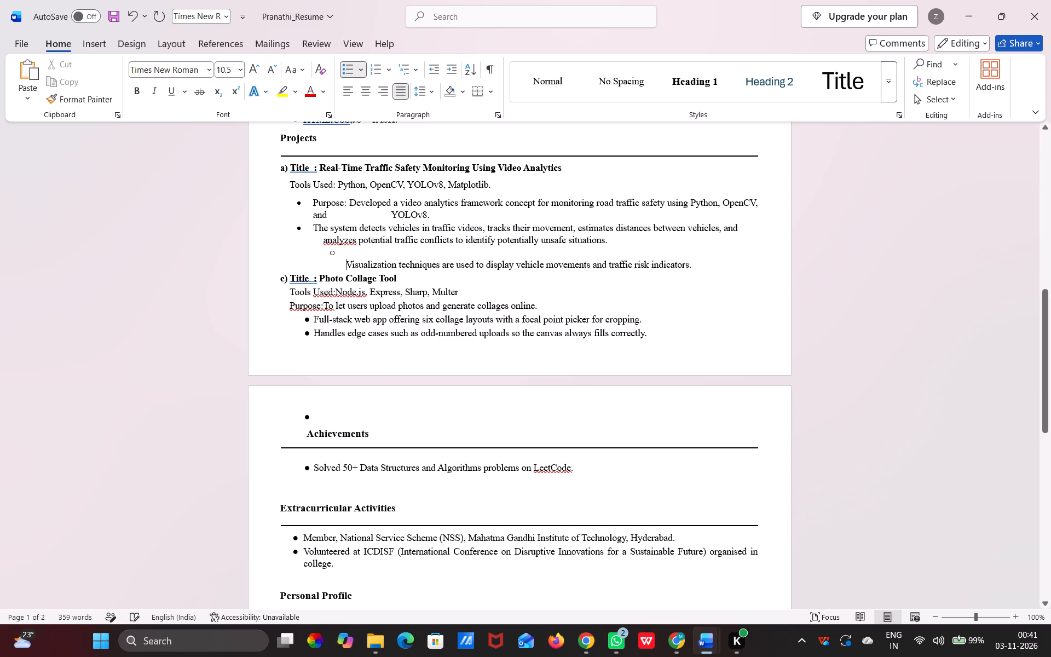
{"action": "key", "text": "BackSpace"}
{"action": "key", "text": "BackSpace"}
{"action": "key", "text": "BackSpace"}
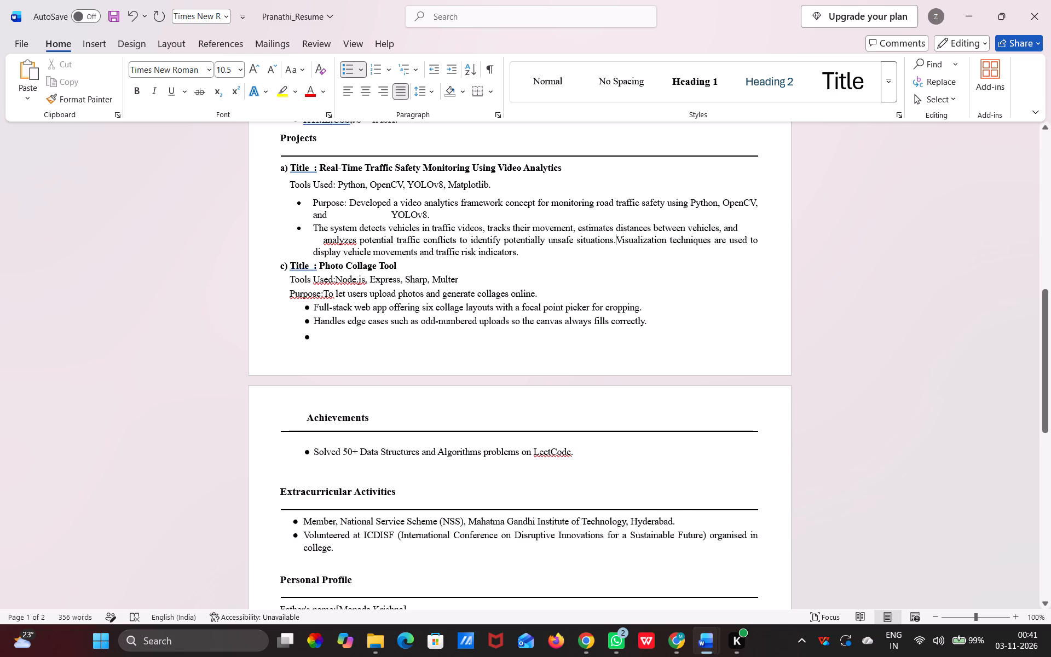
{"action": "key", "text": "Return"}
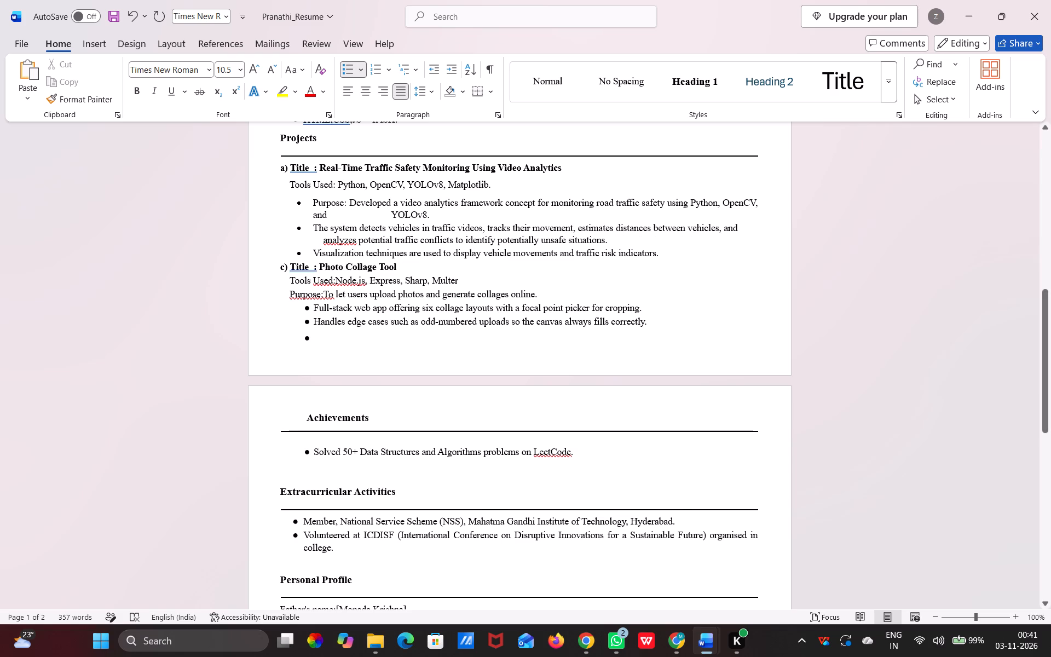
Remove three of the spaces before "analyzes" in project a's second bullet.
{"action": "left_click", "coordinate": [323, 239]}
{"action": "key", "text": "BackSpace"}
{"action": "key", "text": "BackSpace"}
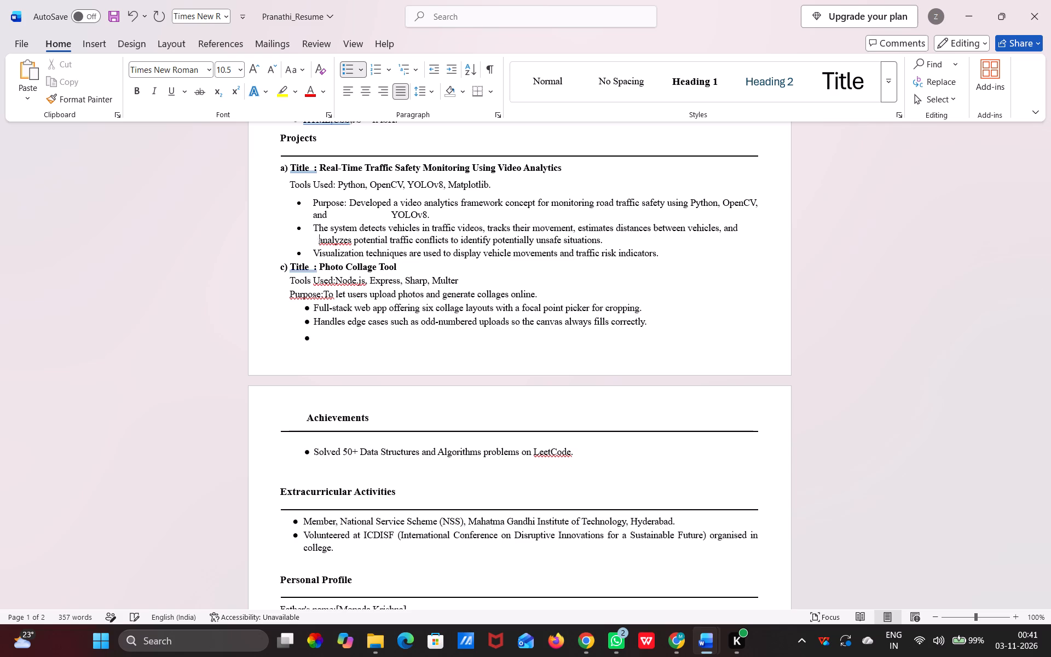
{"action": "key", "text": "BackSpace"}
Delete the wide gap and the word "and" before "YOLOv8." in project a's Purpose bullet.
{"action": "left_click", "coordinate": [391, 215]}
{"action": "key", "text": "BackSpace"}
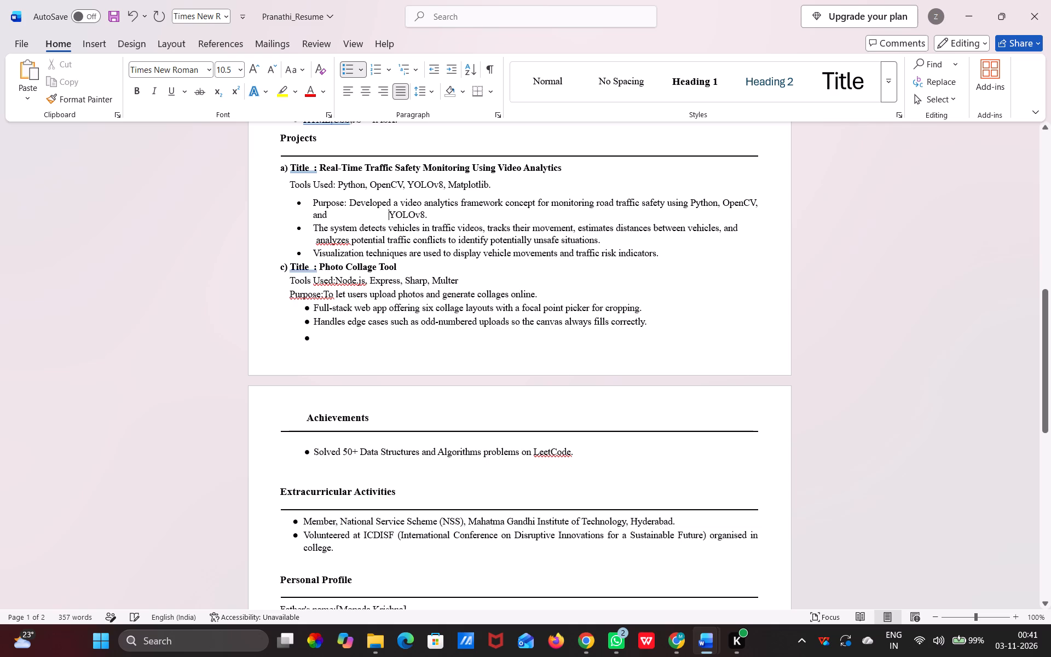
{"action": "key", "text": "BackSpace"}
{"action": "left_click", "coordinate": [314, 210]}
{"action": "key", "text": "space"}
{"action": "left_click", "coordinate": [382, 214]}
{"action": "key", "text": "BackSpace"}
{"action": "key", "text": "BackSpace"}
{"action": "key", "text": "BackSpace"}
{"action": "key", "text": "BackSpace"}
{"action": "key", "text": "BackSpace"}
{"action": "key", "text": "BackSpace"}
{"action": "key", "text": "BackSpace"}
{"action": "key", "text": "BackSpace"}
{"action": "key", "text": "BackSpace"}
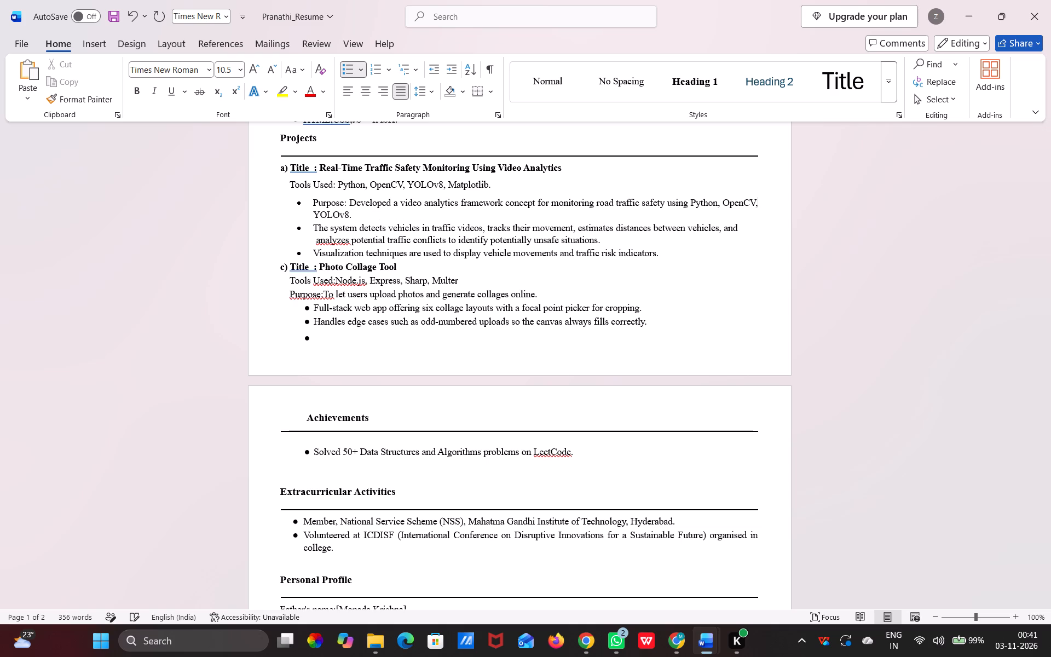
Indent the wrapped "YOLOv8." line of the Purpose bullet with ten spaces and a tab.
{"action": "left_click", "coordinate": [316, 217]}
{"action": "key", "text": "space"}
{"action": "key", "text": "space"}
{"action": "key", "text": "space"}
{"action": "key", "text": "space"}
{"action": "key", "text": "space"}
{"action": "key", "text": "Tab"}
{"action": "key", "text": "space"}
{"action": "key", "text": "space"}
{"action": "key", "text": "space"}
{"action": "key", "text": "space"}
{"action": "key", "text": "space"}
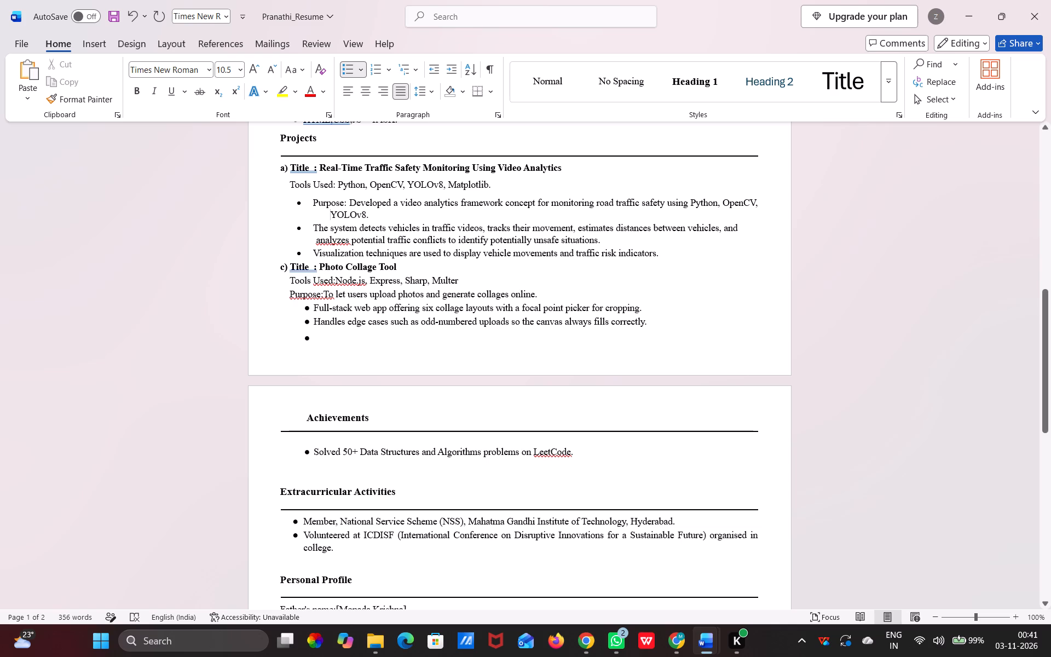
Remove the bullet from project a's "Purpose:" line and place the "Developed a video analytics framework" text on its own line directly below.
{"action": "left_click", "coordinate": [301, 204]}
{"action": "key", "text": "BackSpace"}
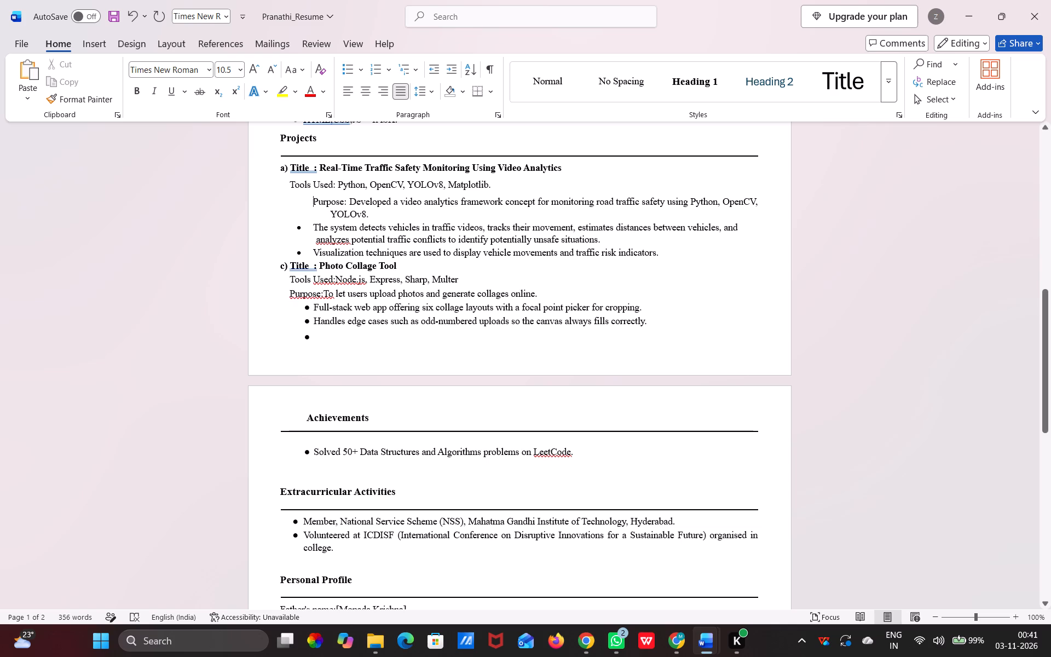
{"action": "left_click", "coordinate": [349, 202]}
{"action": "key", "text": "Return"}
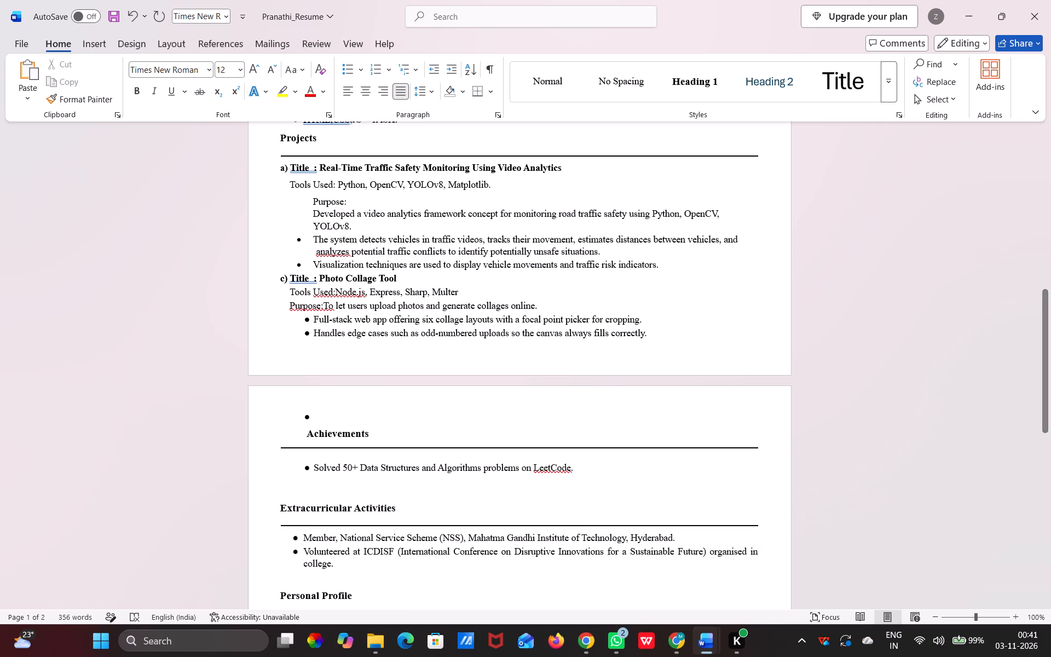
{"action": "key", "text": "Return"}
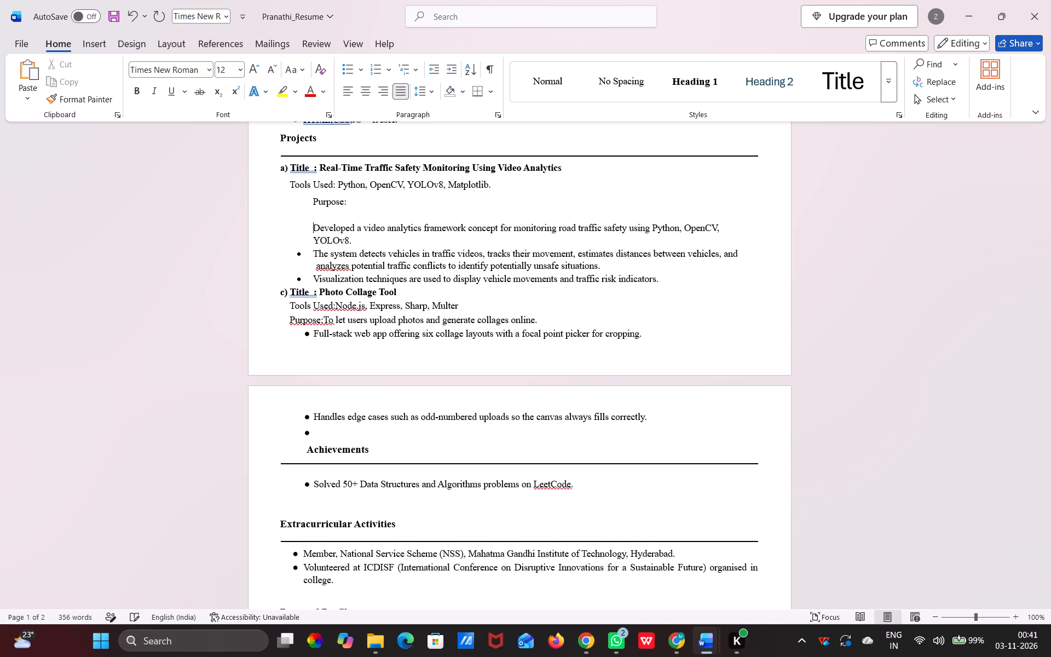
{"action": "key", "text": "BackSpace"}
{"action": "key", "text": "BackSpace"}
{"action": "key", "text": "Return"}
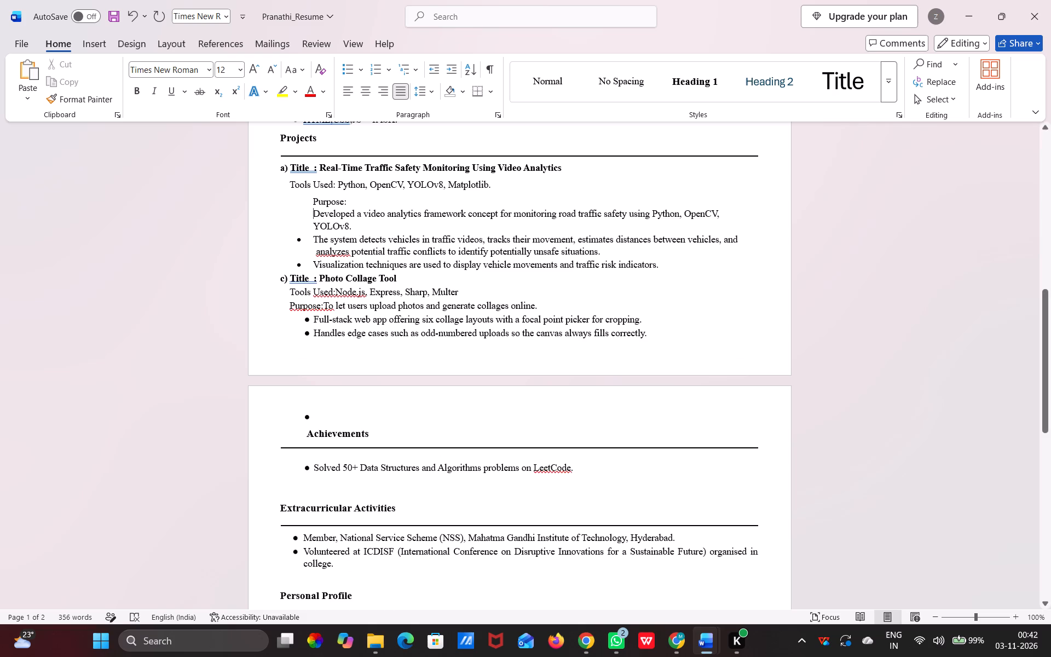
Apply matching round bullets to the three description paragraphs beneath project a's "Purpose:" line.
{"action": "left_click_drag", "start_coordinate": [307, 212], "coordinate": [642, 266]}
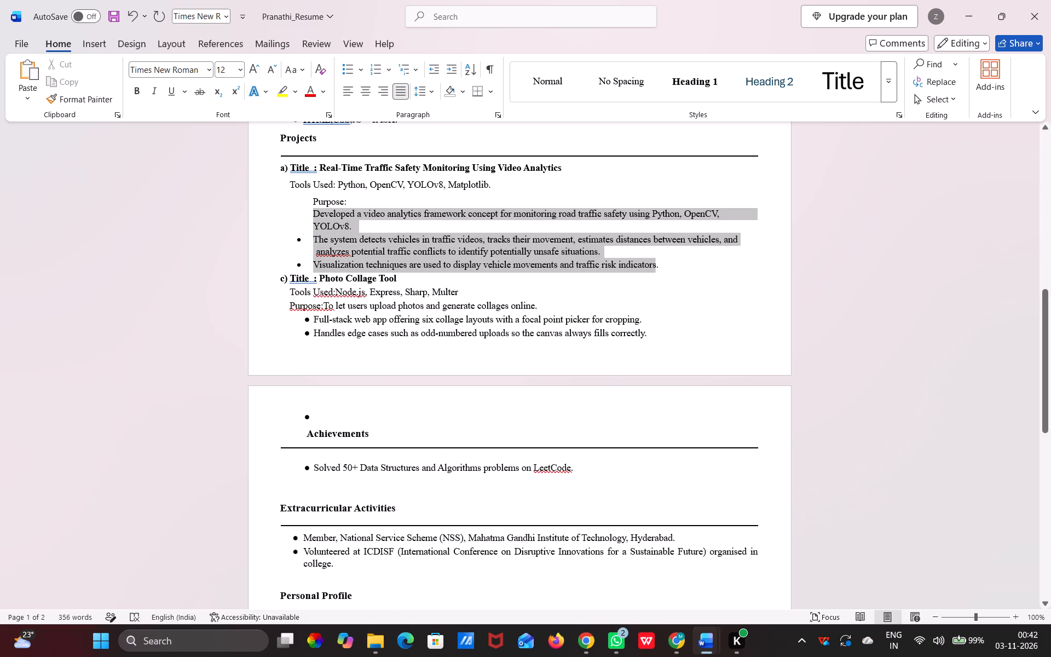
{"action": "left_click_drag", "start_coordinate": [642, 266], "coordinate": [657, 266]}
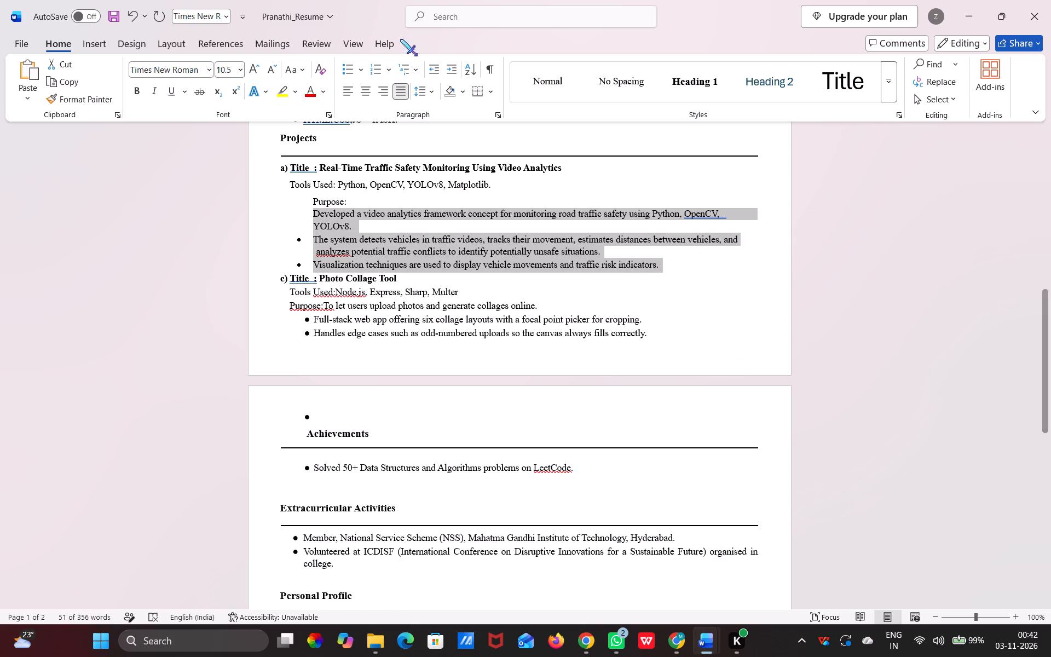
{"action": "left_click", "coordinate": [362, 75]}
{"action": "left_click", "coordinate": [361, 108]}
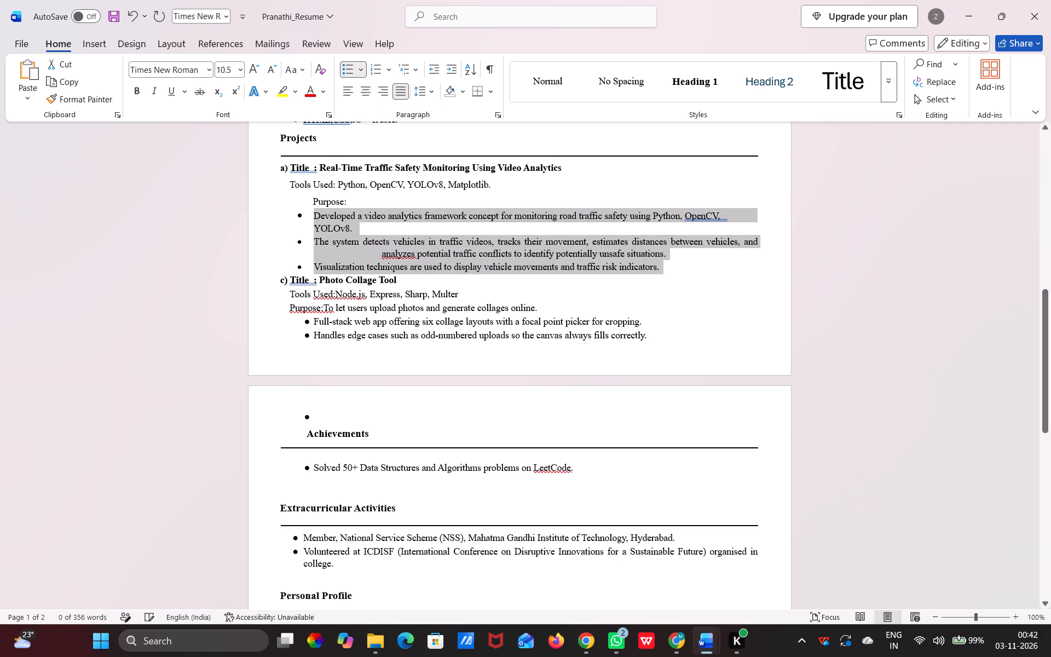
{"action": "left_click_drag", "start_coordinate": [592, 276], "coordinate": [586, 271]}
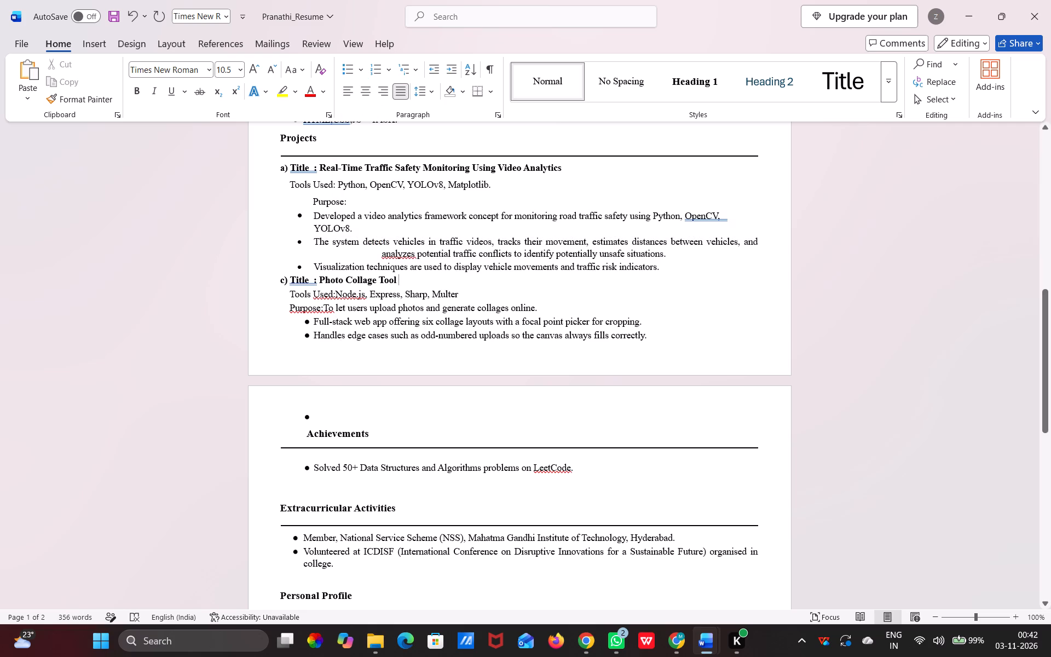
Remove the extra indentation before "analyzes" in project a's second Purpose bullet so it aligns with the bullet text.
{"action": "left_click", "coordinate": [381, 254]}
{"action": "key", "text": "BackSpace"}
{"action": "key", "text": "BackSpace"}
{"action": "key", "text": "BackSpace"}
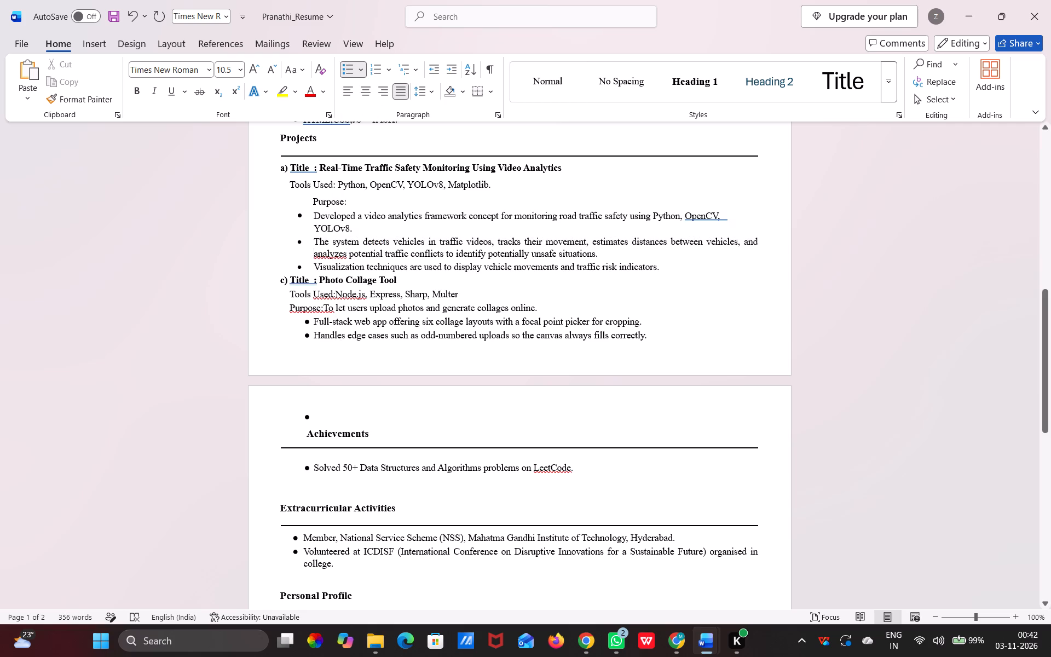
Delete the empty bullet line above the Achievements heading.
{"action": "left_click", "coordinate": [319, 420]}
{"action": "key", "text": "BackSpace"}
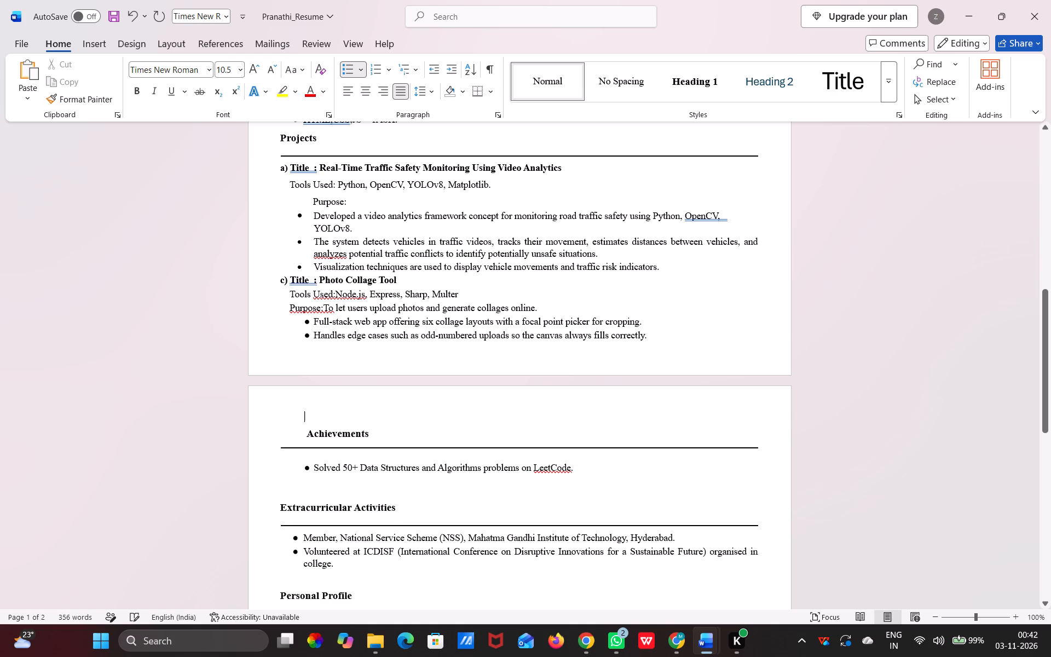
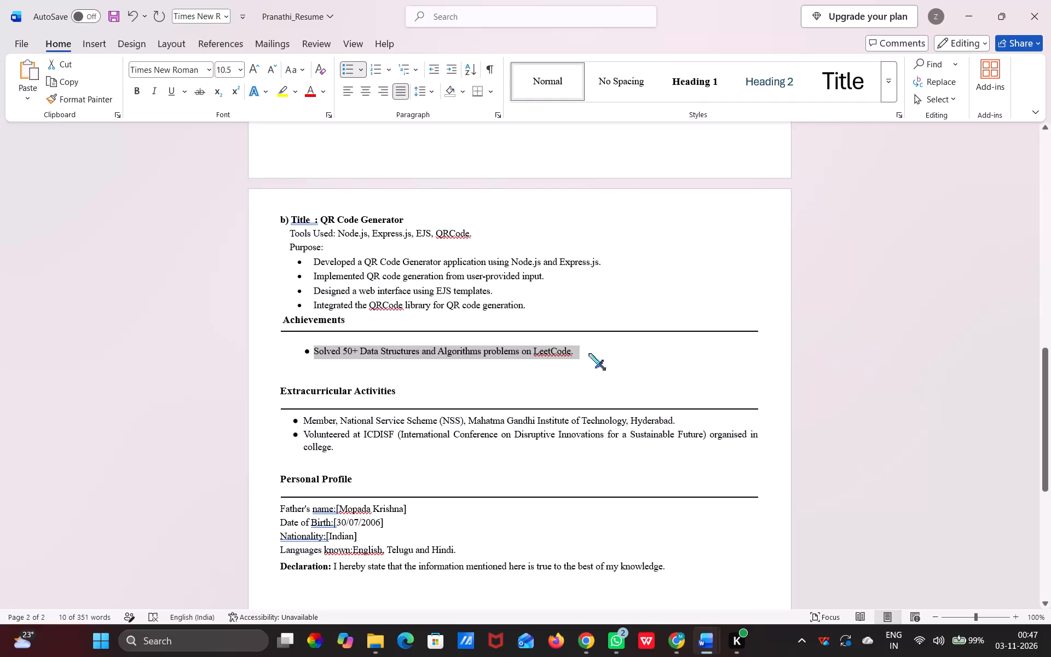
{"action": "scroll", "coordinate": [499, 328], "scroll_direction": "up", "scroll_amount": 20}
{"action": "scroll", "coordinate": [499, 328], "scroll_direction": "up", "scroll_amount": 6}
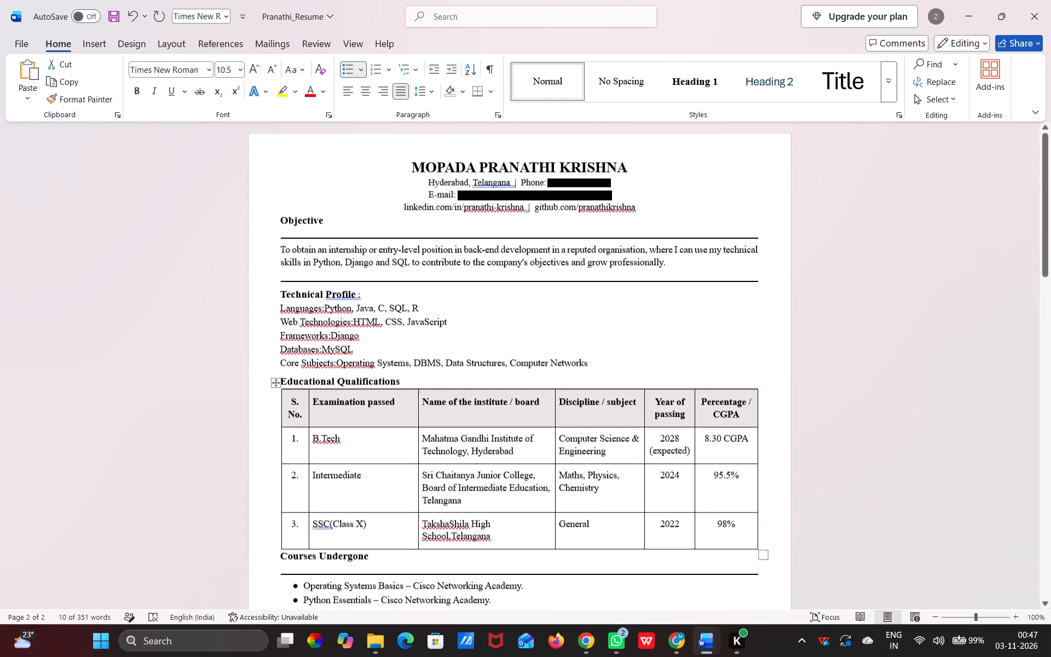
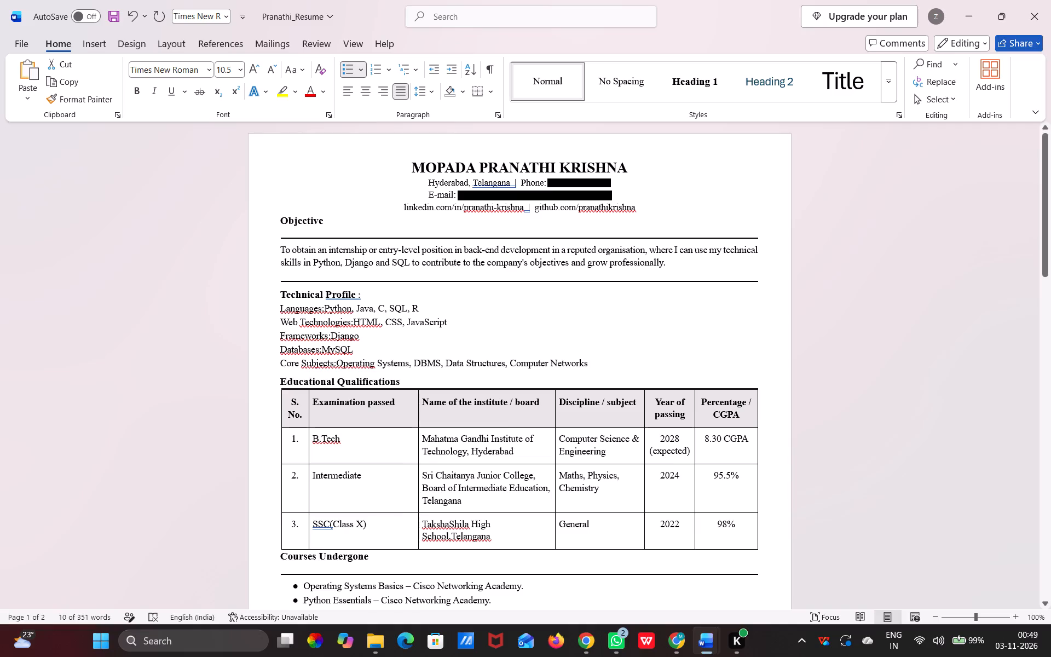
Insert three blank lines above the candidate's name at the top of the resume.
{"action": "left_click_drag", "start_coordinate": [406, 165], "coordinate": [616, 217]}
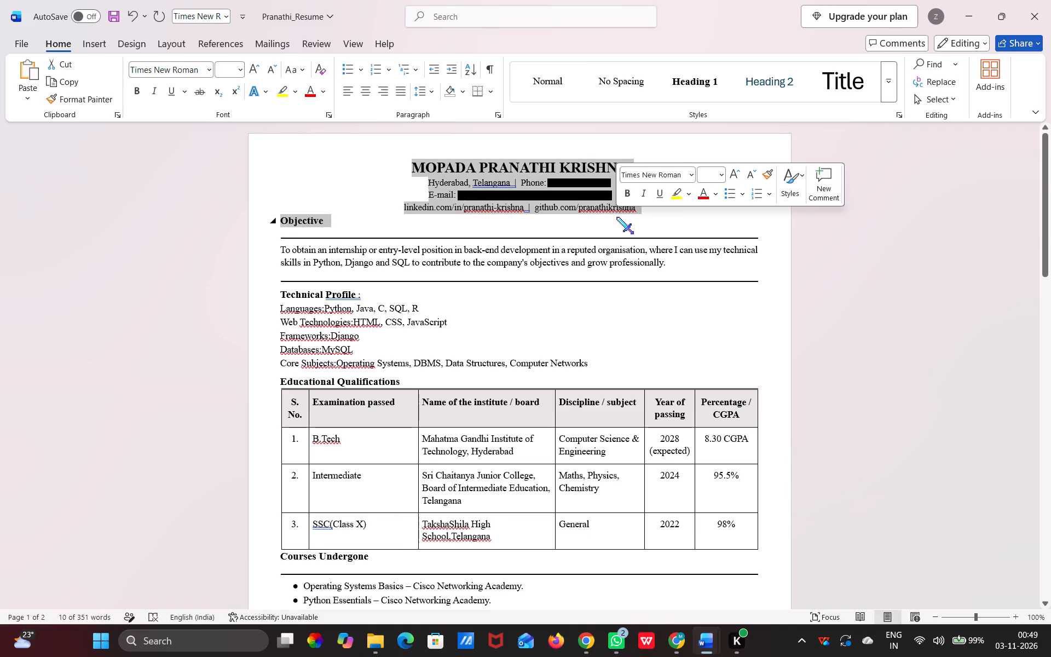
{"action": "left_click", "coordinate": [586, 220]}
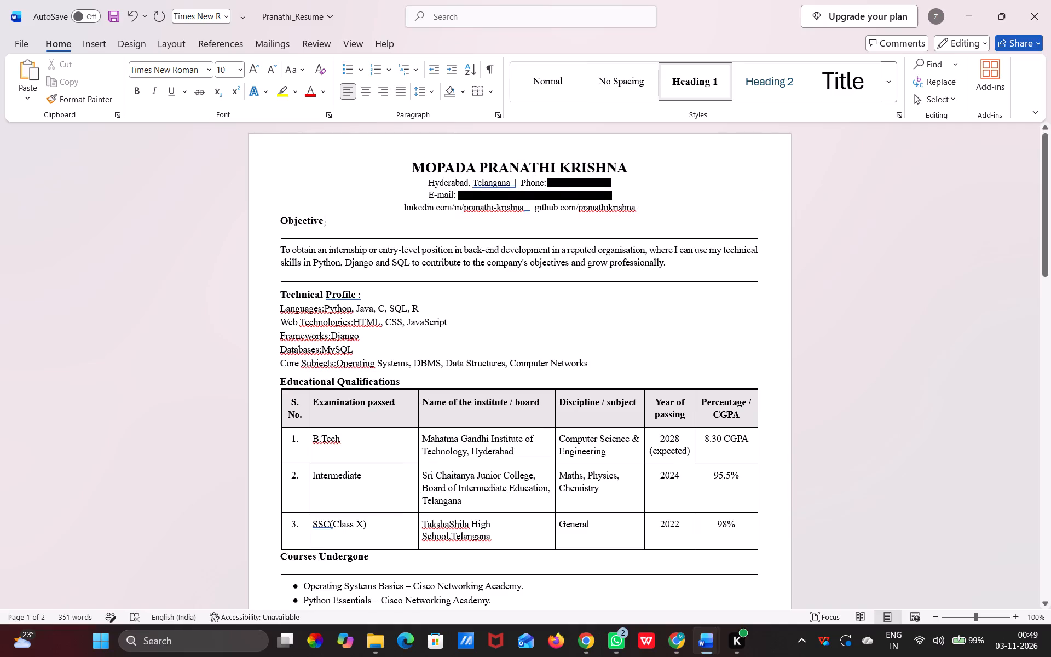
{"action": "left_click", "coordinate": [409, 166]}
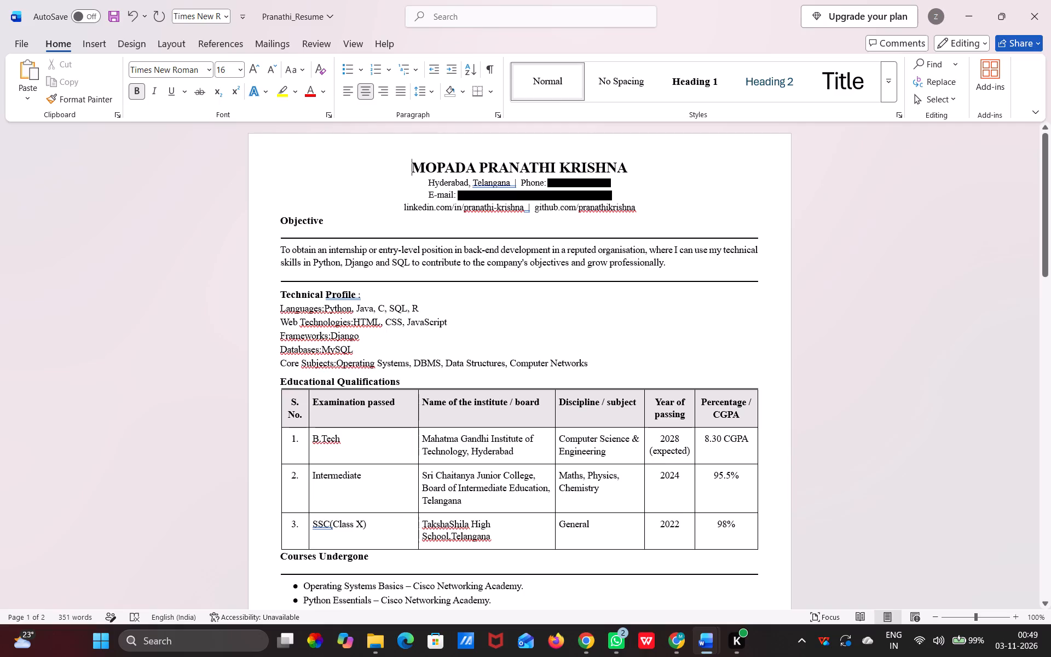
{"action": "key", "text": "Return"}
{"action": "key", "text": "Return"}
{"action": "key", "text": "Return"}
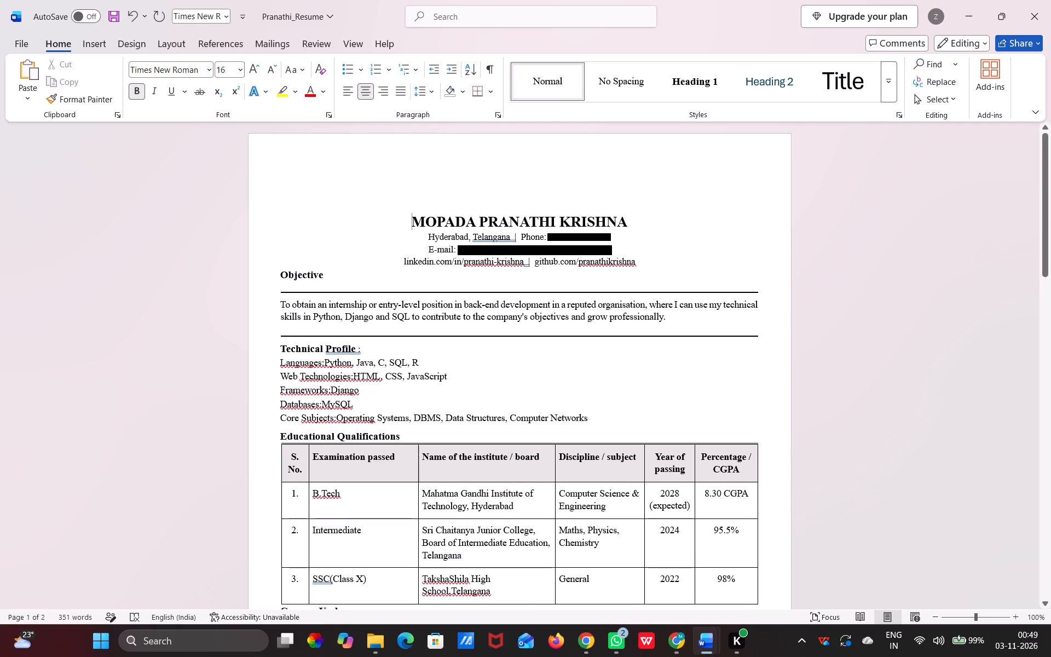
Left-align the name and contact lines, and add a blank line between them and the Objective heading.
{"action": "left_click_drag", "start_coordinate": [401, 217], "coordinate": [663, 266]}
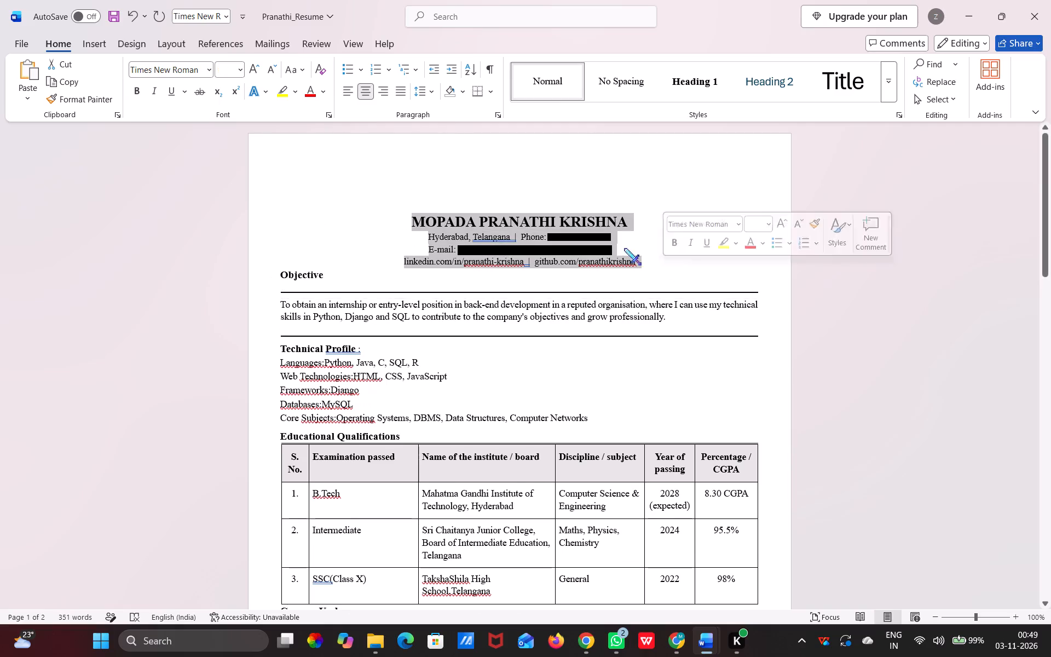
{"action": "left_click", "coordinate": [343, 90]}
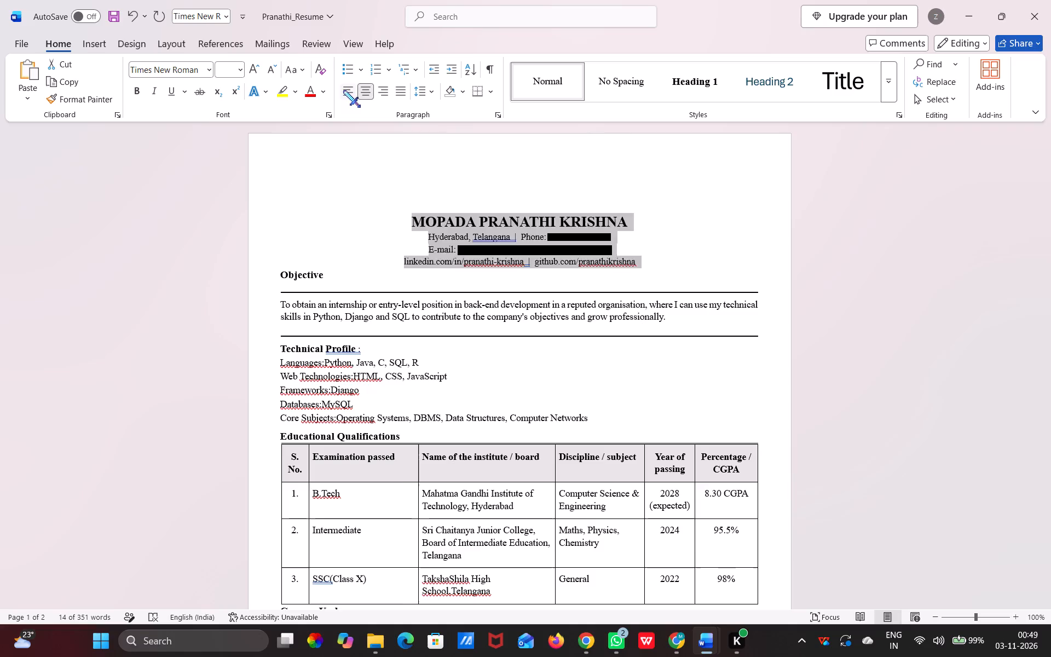
{"action": "left_click", "coordinate": [281, 275]}
{"action": "key", "text": "Return"}
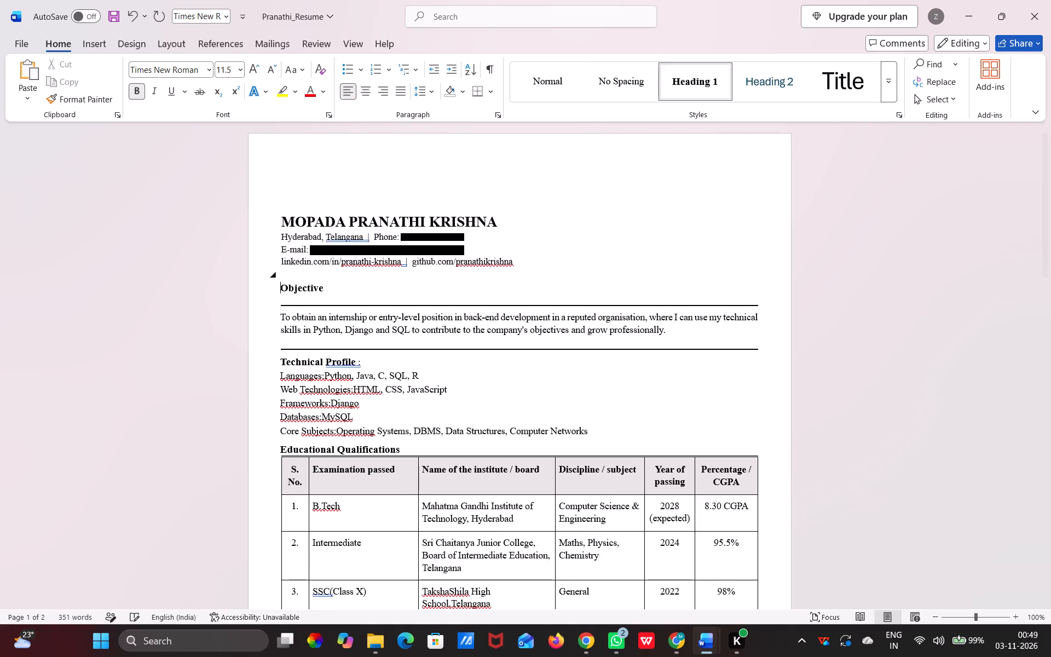
Add the centred title RESUME on the first line of the page.
{"action": "left_click", "coordinate": [426, 173]}
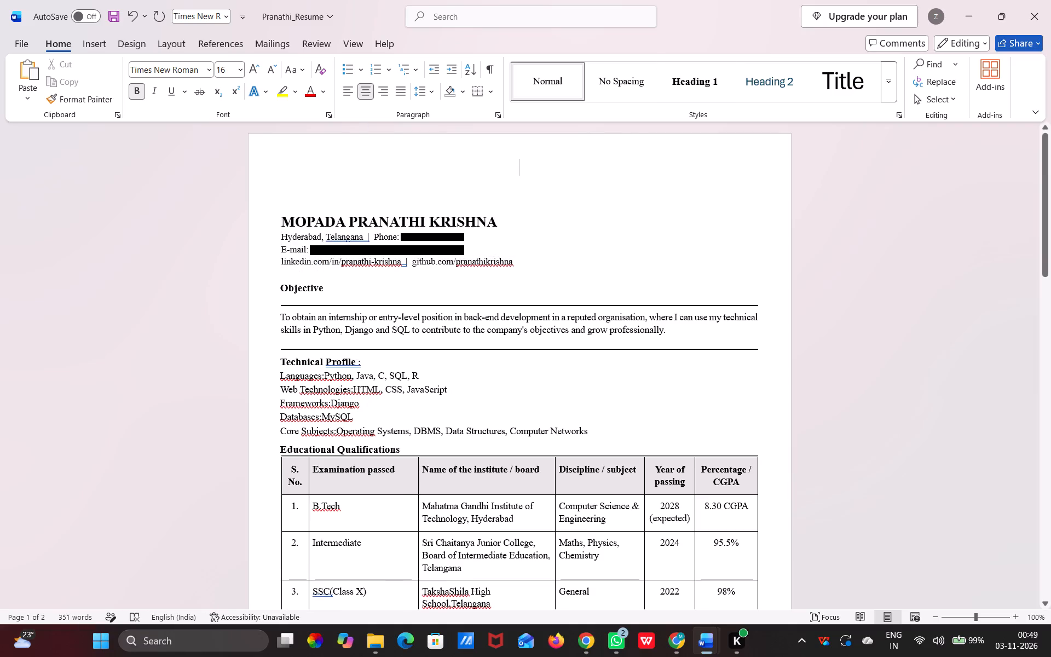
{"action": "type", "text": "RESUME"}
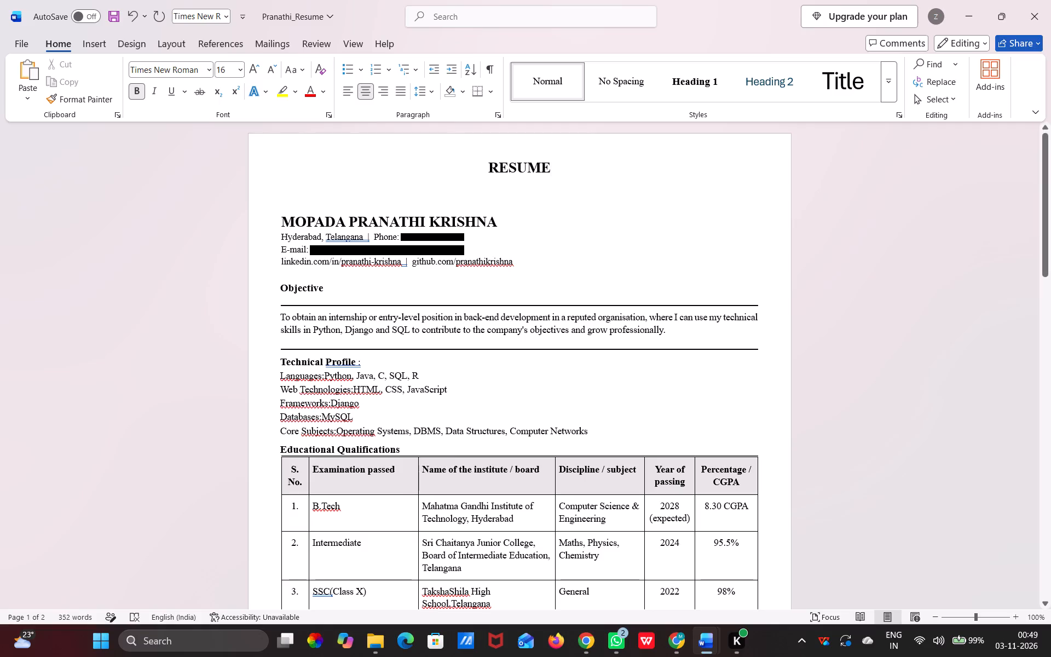
Replace the name heading with the new candidate's full name in capital letters.
{"action": "left_click", "coordinate": [503, 224]}
{"action": "key", "text": "BackSpace"}
{"action": "key", "text": "BackSpace"}
{"action": "key", "text": "BackSpace"}
{"action": "key", "text": "BackSpace"}
{"action": "key", "text": "BackSpace"}
{"action": "key", "text": "BackSpace"}
{"action": "key", "text": "BackSpace"}
{"action": "key", "text": "BackSpace"}
{"action": "key", "text": "BackSpace"}
{"action": "key", "text": "BackSpace"}
{"action": "key", "text": "BackSpace"}
{"action": "key", "text": "BackSpace"}
{"action": "key", "text": "BackSpace"}
{"action": "key", "text": "BackSpace"}
{"action": "key", "text": "BackSpace"}
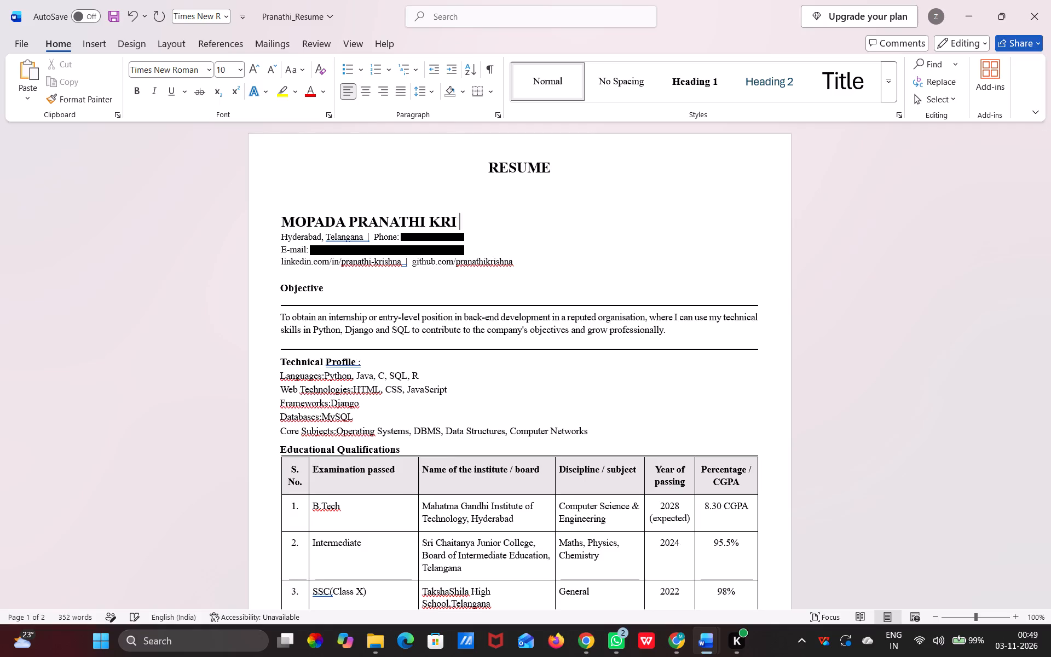
{"action": "key", "text": "BackSpace"}
{"action": "key", "text": "BackSpace"}
{"action": "key", "text": "BackSpace"}
{"action": "key", "text": "BackSpace"}
{"action": "key", "text": "BackSpace"}
{"action": "key", "text": "BackSpace"}
{"action": "key", "text": "BackSpace"}
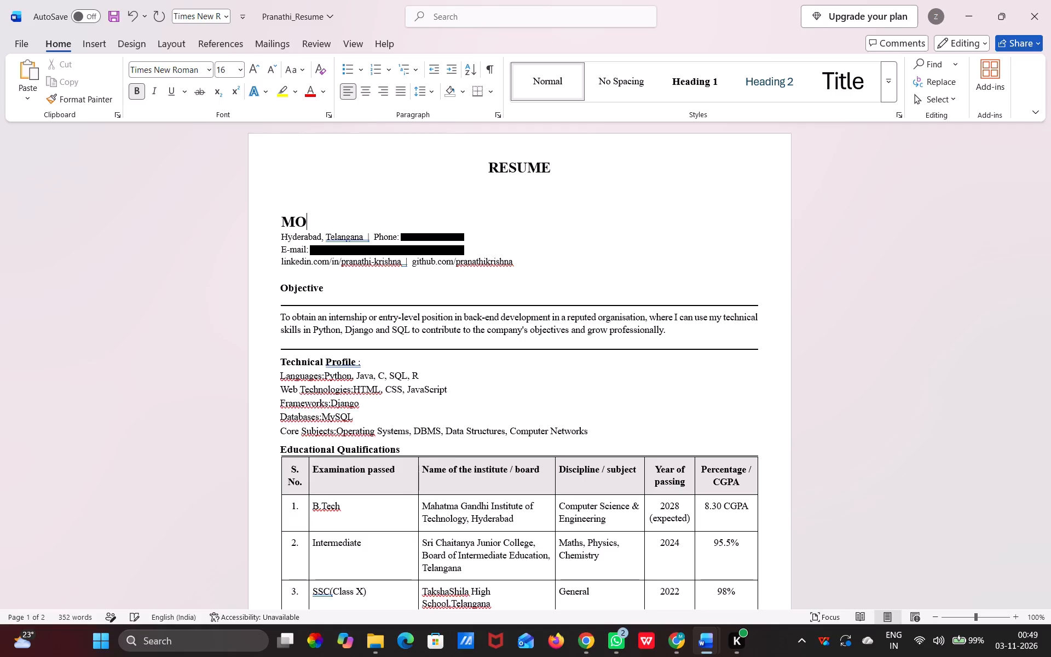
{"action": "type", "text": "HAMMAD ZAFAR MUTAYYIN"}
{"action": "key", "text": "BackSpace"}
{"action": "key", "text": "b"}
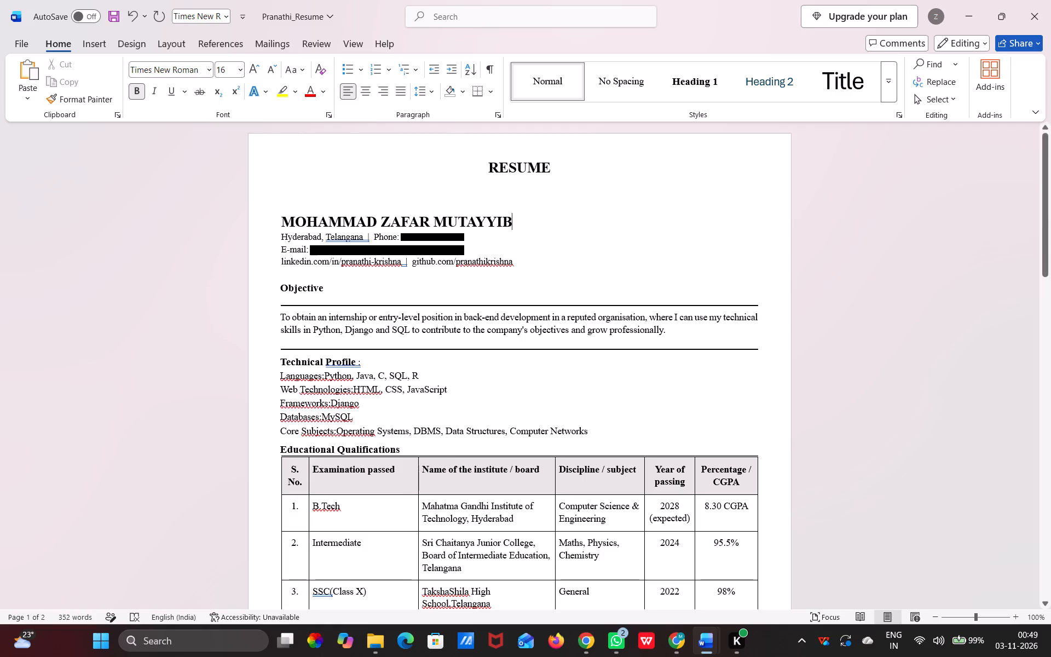
Replace the phone number in the contact lines with the new candidate's number, keeping the country code.
{"action": "left_click", "coordinate": [470, 238]}
{"action": "key", "text": "BackSpace"}
{"action": "key", "text": "BackSpace"}
{"action": "key", "text": "BackSpace"}
{"action": "key", "text": "BackSpace"}
{"action": "key", "text": "BackSpace"}
{"action": "key", "text": "BackSpace"}
{"action": "key", "text": "BackSpace"}
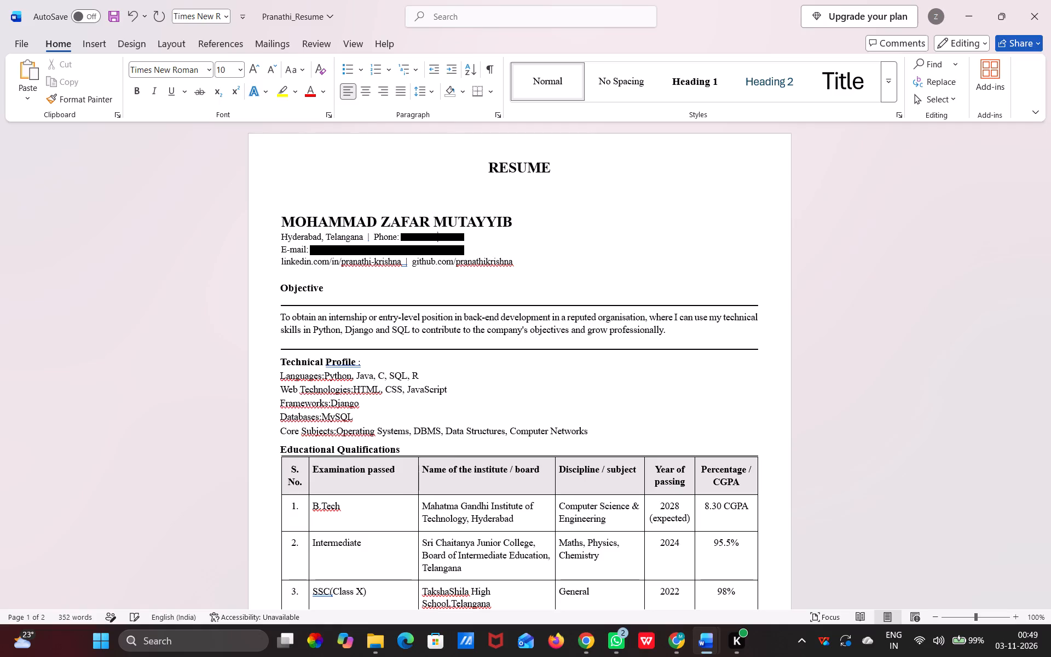
{"action": "key", "text": "BackSpace"}
{"action": "key", "text": "BackSpace"}
{"action": "key", "text": "BackSpace"}
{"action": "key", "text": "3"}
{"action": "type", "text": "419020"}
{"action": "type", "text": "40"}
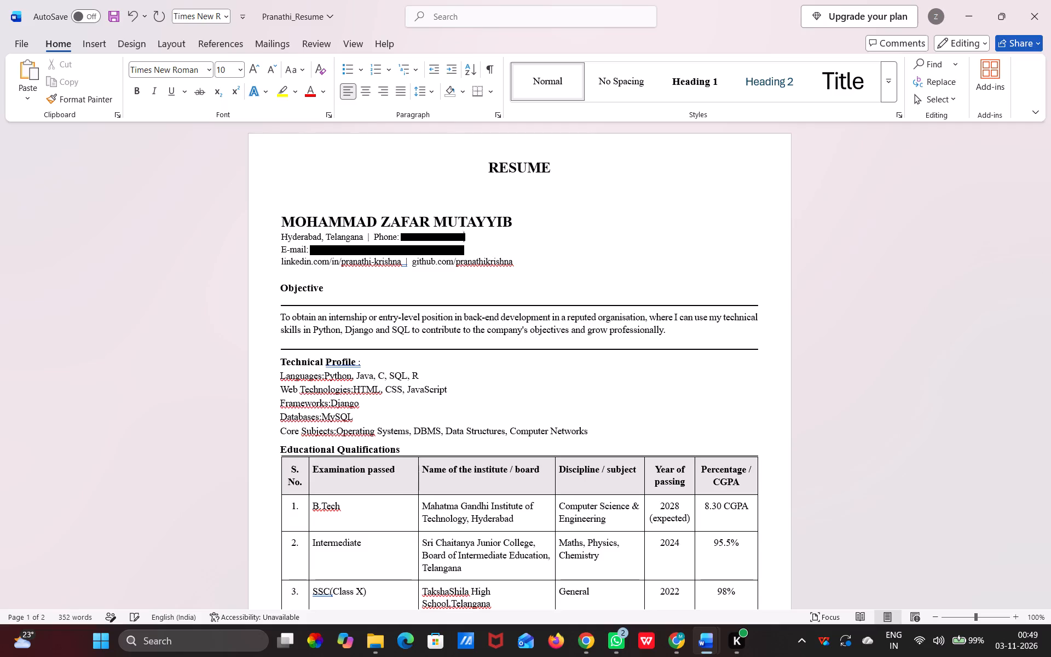
Replace the user-name part of the e-mail address in the contact lines with the new candidate's in lowercase.
{"action": "left_click", "coordinate": [373, 250]}
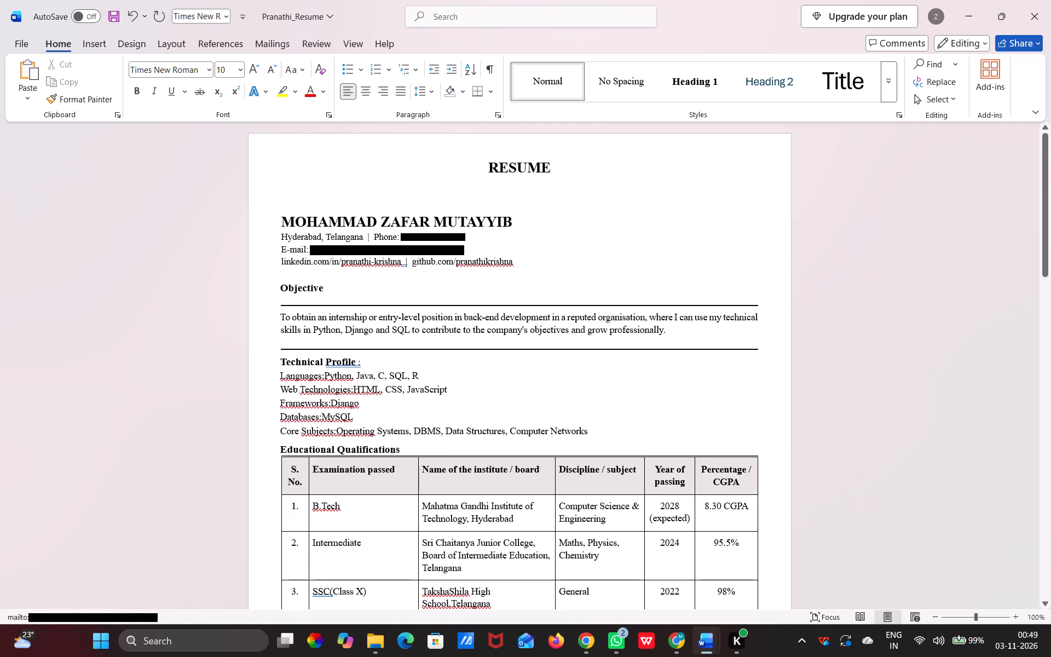
{"action": "key", "text": "BackSpace"}
{"action": "key", "text": "BackSpace"}
{"action": "key", "text": "BackSpace"}
{"action": "key", "text": "BackSpace"}
{"action": "key", "text": "BackSpace"}
{"action": "key", "text": "BackSpace"}
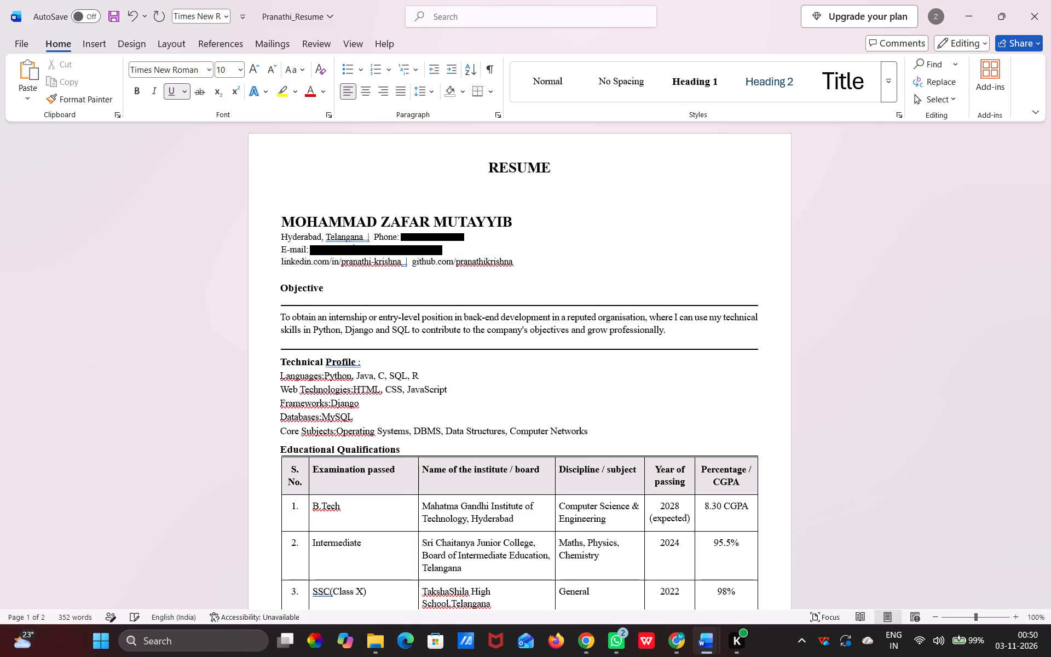
{"action": "key", "text": "BackSpace"}
{"action": "key", "text": "BackSpace"}
{"action": "key", "text": "BackSpace"}
{"action": "key", "text": "BackSpace"}
{"action": "key", "text": "BackSpace"}
{"action": "key", "text": "BackSpace"}
{"action": "key", "text": "BackSpace"}
{"action": "key", "text": "BackSpace"}
{"action": "key", "text": "BackSpace"}
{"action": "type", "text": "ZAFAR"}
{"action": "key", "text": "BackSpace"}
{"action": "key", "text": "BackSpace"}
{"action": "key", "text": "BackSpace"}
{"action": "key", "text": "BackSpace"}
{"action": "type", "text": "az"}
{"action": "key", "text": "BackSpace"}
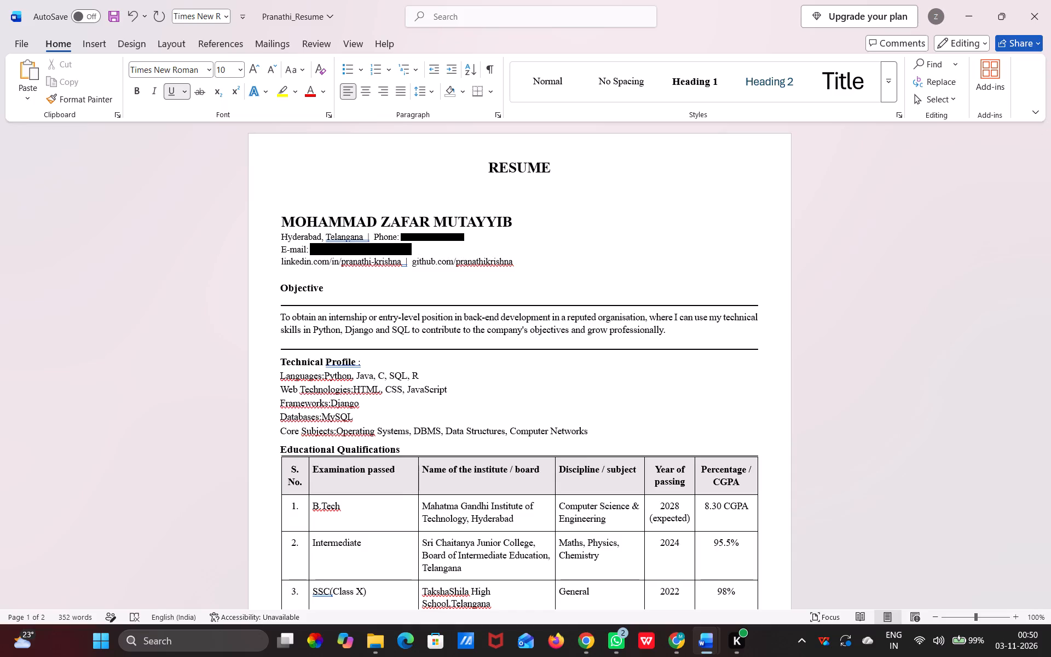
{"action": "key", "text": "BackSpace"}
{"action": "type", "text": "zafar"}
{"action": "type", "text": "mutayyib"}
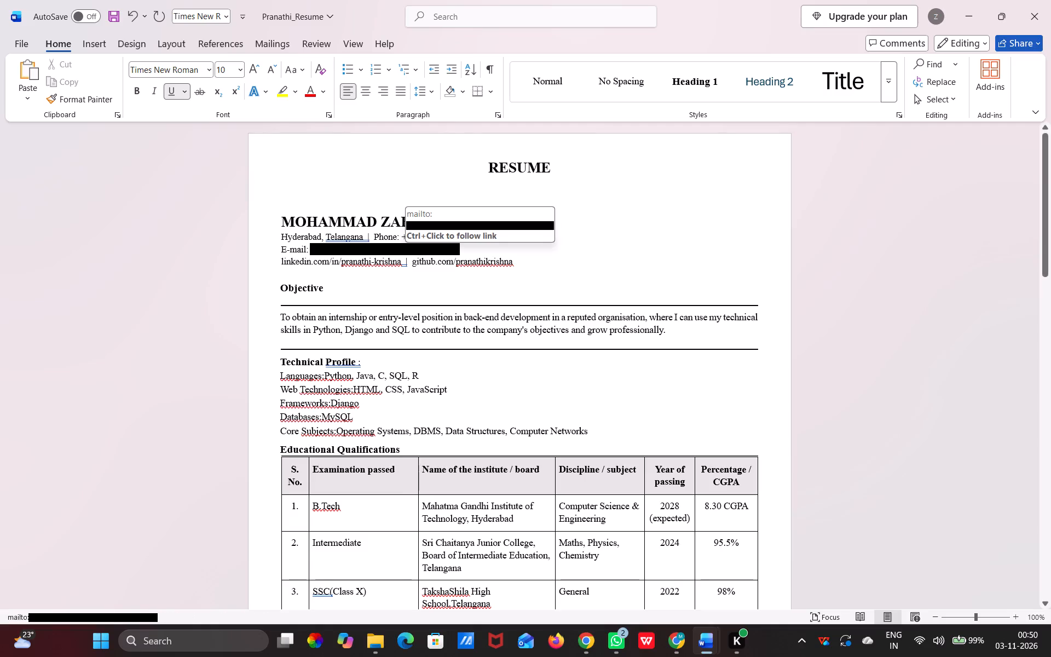
{"action": "left_click", "coordinate": [412, 251]}
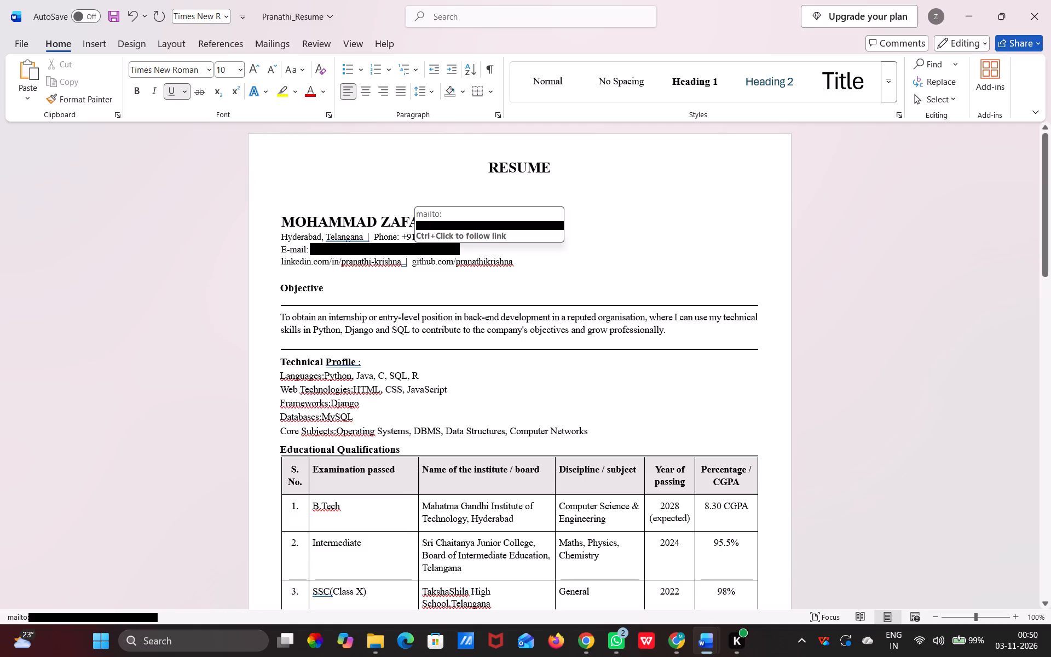
{"action": "key", "text": "BackSpace"}
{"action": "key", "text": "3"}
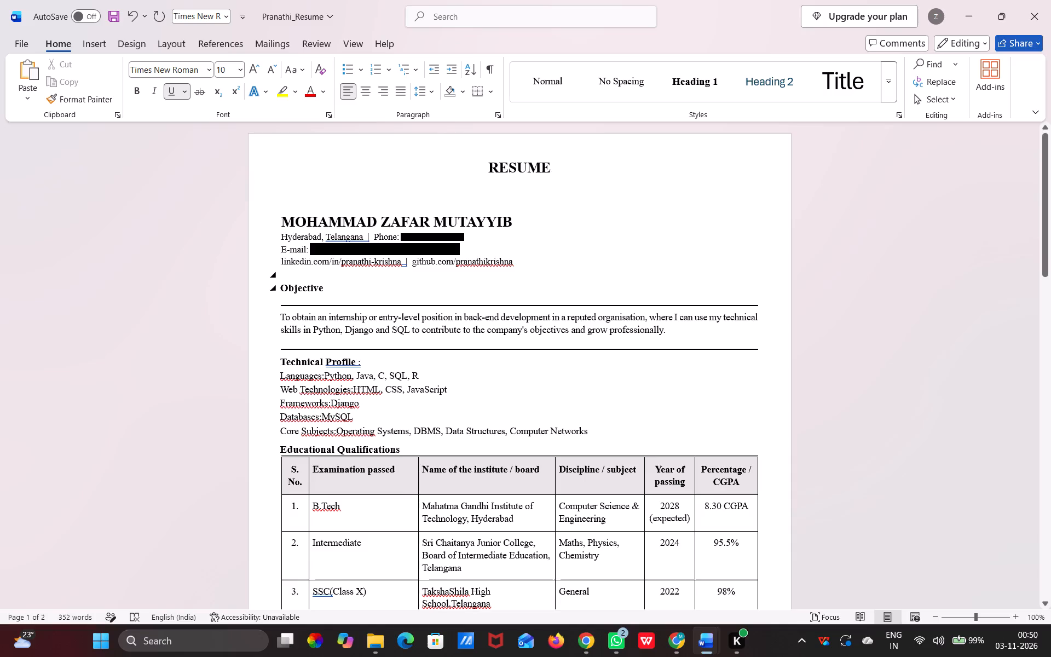
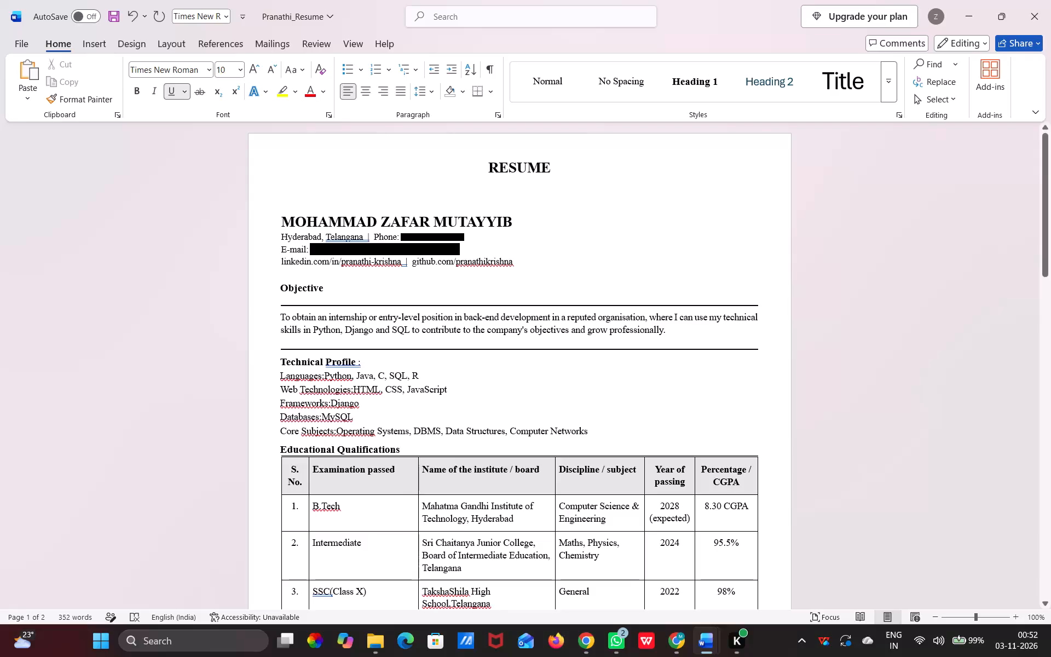
Replace the profile name after linkedin.com/in/ in the contact lines with the new candidate's full name, capitalising each word.
{"action": "left_click", "coordinate": [399, 257]}
{"action": "left_click", "coordinate": [400, 260]}
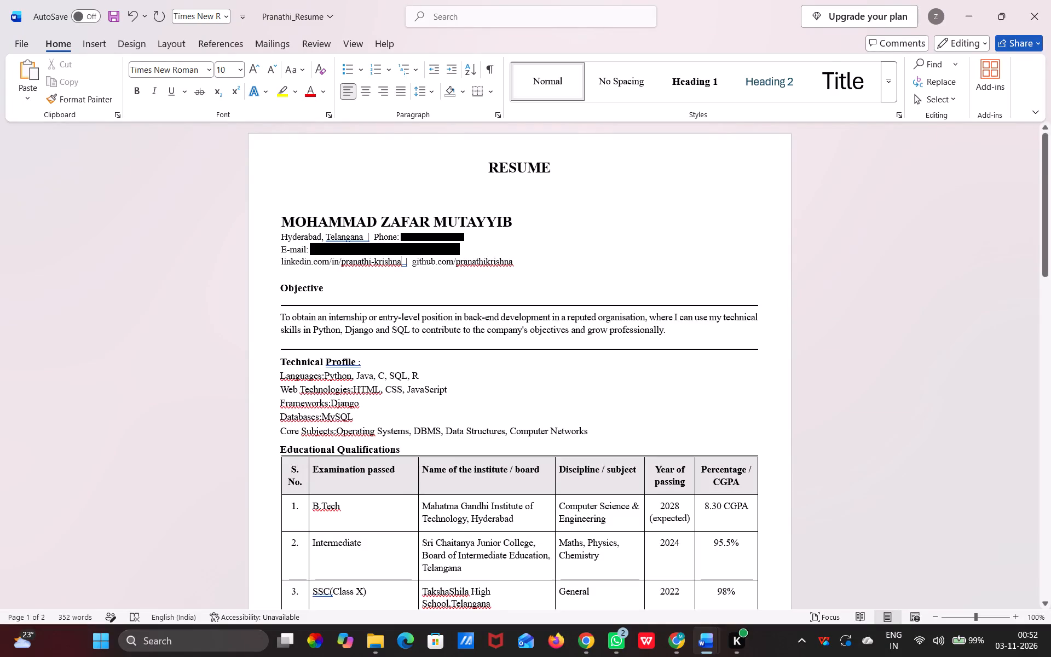
{"action": "key", "text": "BackSpace"}
{"action": "key", "text": "BackSpace"}
{"action": "key", "text": "BackSpace"}
{"action": "key", "text": "BackSpace"}
{"action": "key", "text": "BackSpace"}
{"action": "key", "text": "BackSpace"}
{"action": "key", "text": "BackSpace"}
{"action": "key", "text": "BackSpace"}
{"action": "key", "text": "BackSpace"}
{"action": "key", "text": "BackSpace"}
{"action": "key", "text": "BackSpace"}
{"action": "key", "text": "BackSpace"}
{"action": "key", "text": "BackSpace"}
{"action": "key", "text": "BackSpace"}
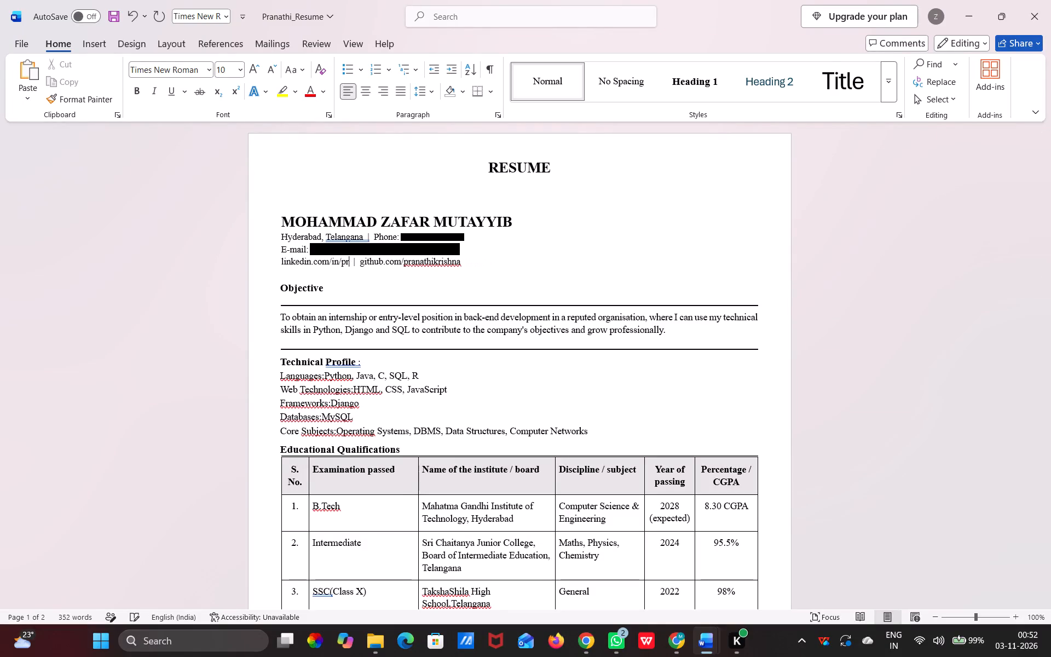
{"action": "key", "text": "BackSpace"}
{"action": "key", "text": "BackSpace"}
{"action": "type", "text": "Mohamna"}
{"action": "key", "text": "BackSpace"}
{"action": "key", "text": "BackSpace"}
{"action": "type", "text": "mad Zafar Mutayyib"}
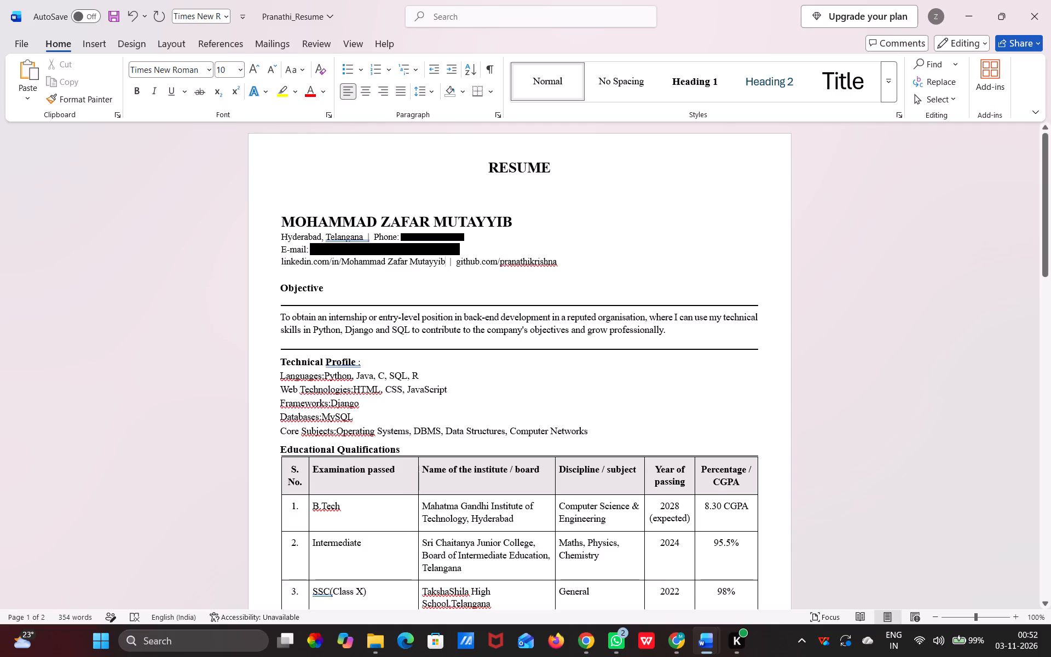
Replace the user name after github.com/ in the contact lines with the new candidate's lowercase user name ending in -art.
{"action": "left_click_drag", "start_coordinate": [559, 261], "coordinate": [501, 262]}
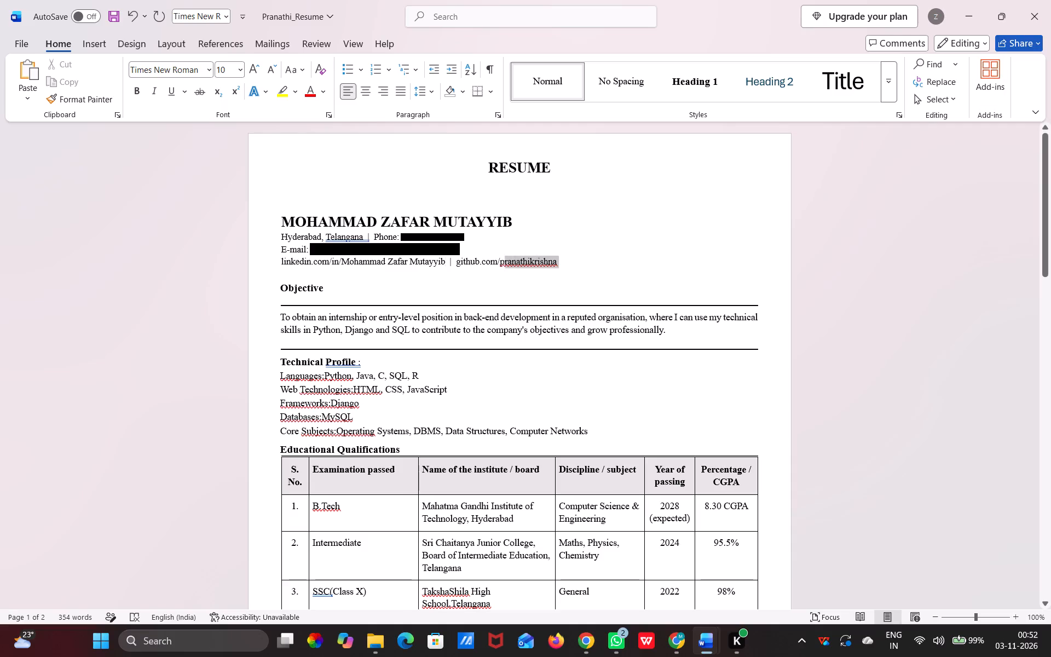
{"action": "left_click_drag", "start_coordinate": [501, 262], "coordinate": [500, 263]}
{"action": "key", "text": "BackSpace"}
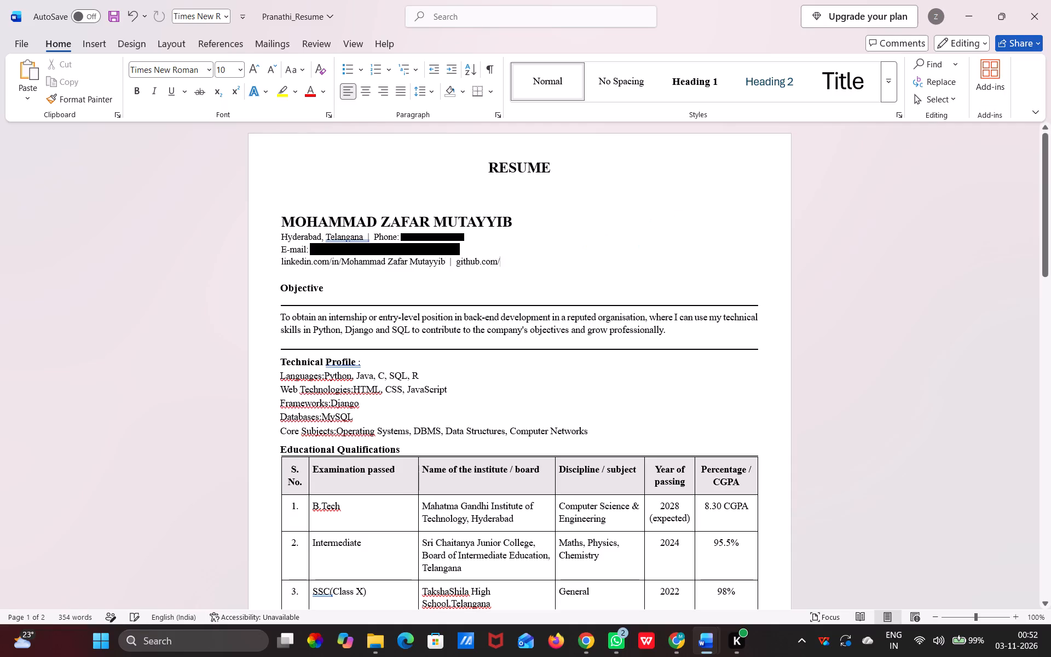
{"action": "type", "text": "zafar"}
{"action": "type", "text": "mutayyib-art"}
Remove the blank lines above the QR Code Generator project title at the start of the second page.
{"action": "scroll", "coordinate": [484, 308], "scroll_direction": "down", "scroll_amount": 5}
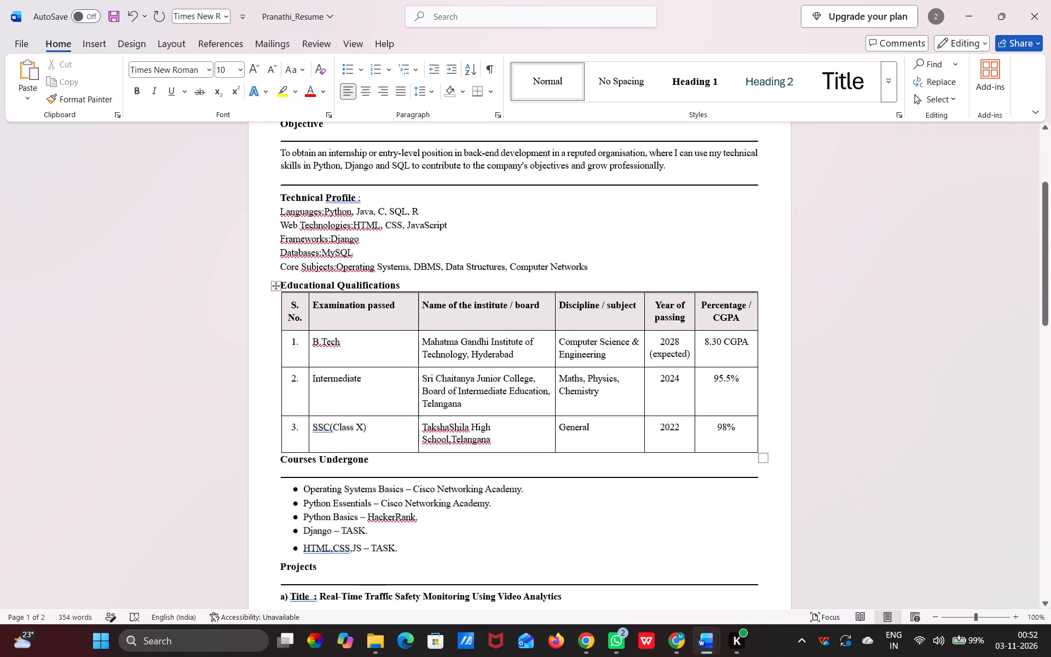
{"action": "scroll", "coordinate": [475, 309], "scroll_direction": "down", "scroll_amount": 11}
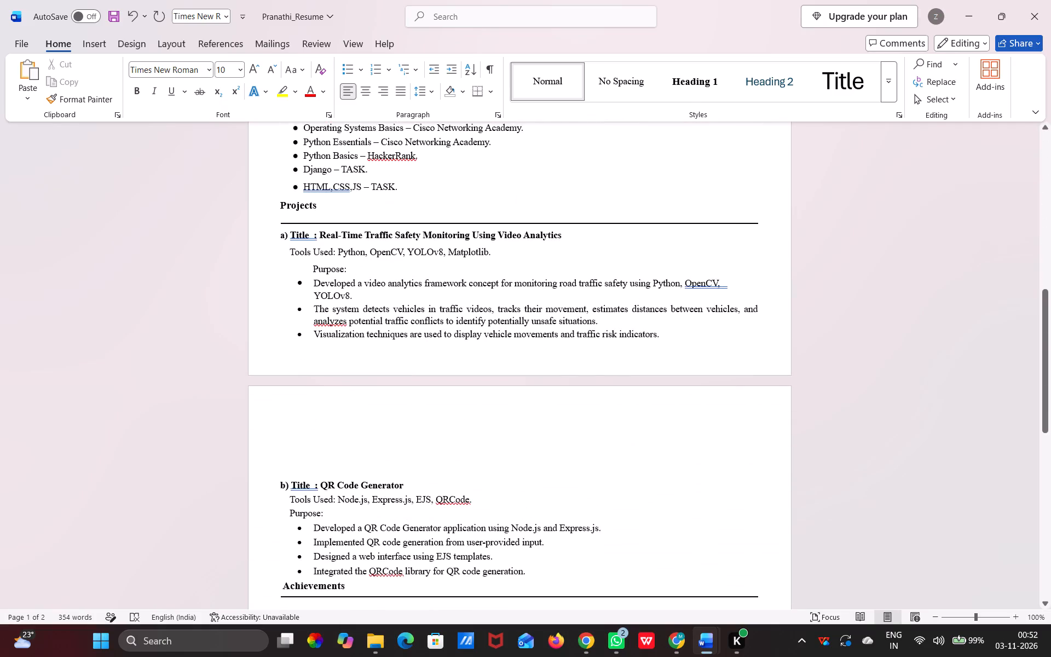
{"action": "left_click", "coordinate": [333, 456]}
{"action": "key", "text": "BackSpace"}
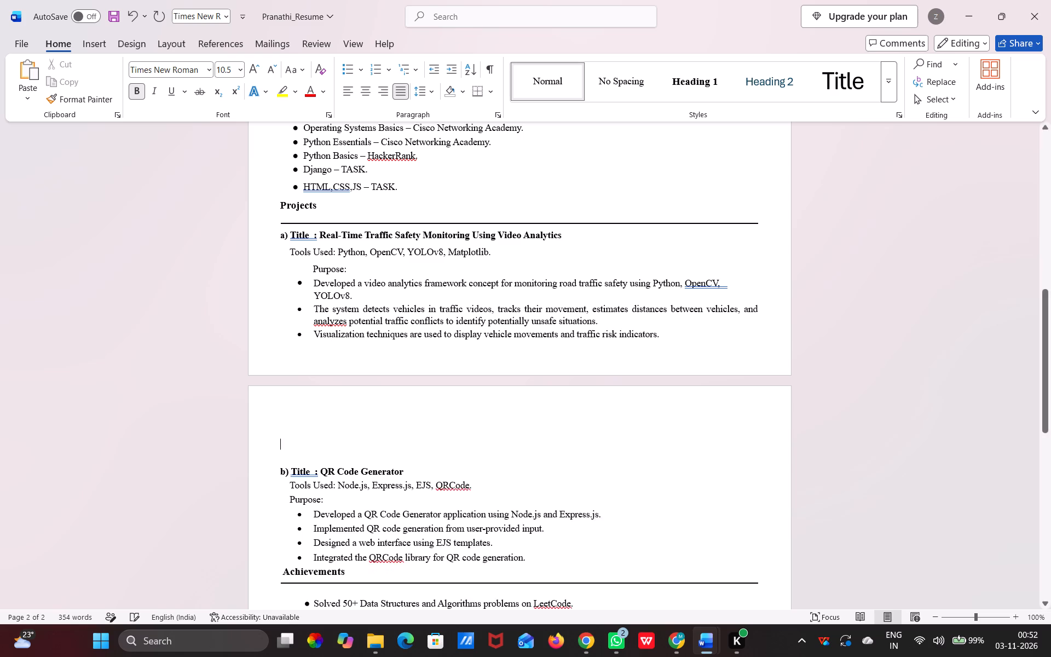
{"action": "key", "text": "BackSpace"}
{"action": "key", "text": "BackSpace"}
{"action": "left_click", "coordinate": [317, 419]}
{"action": "key", "text": "BackSpace"}
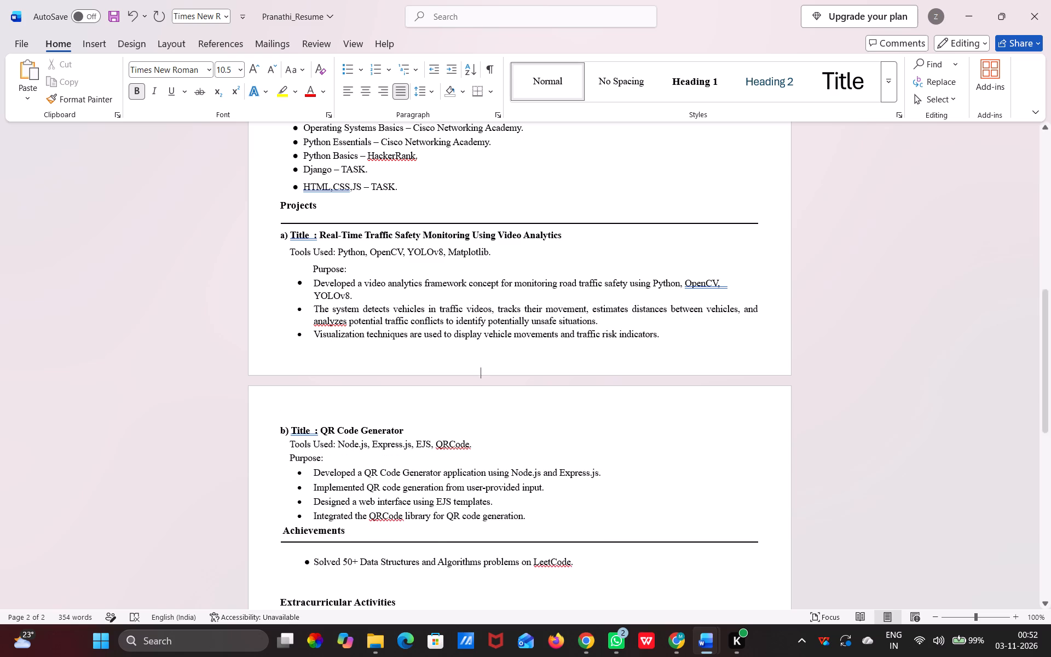
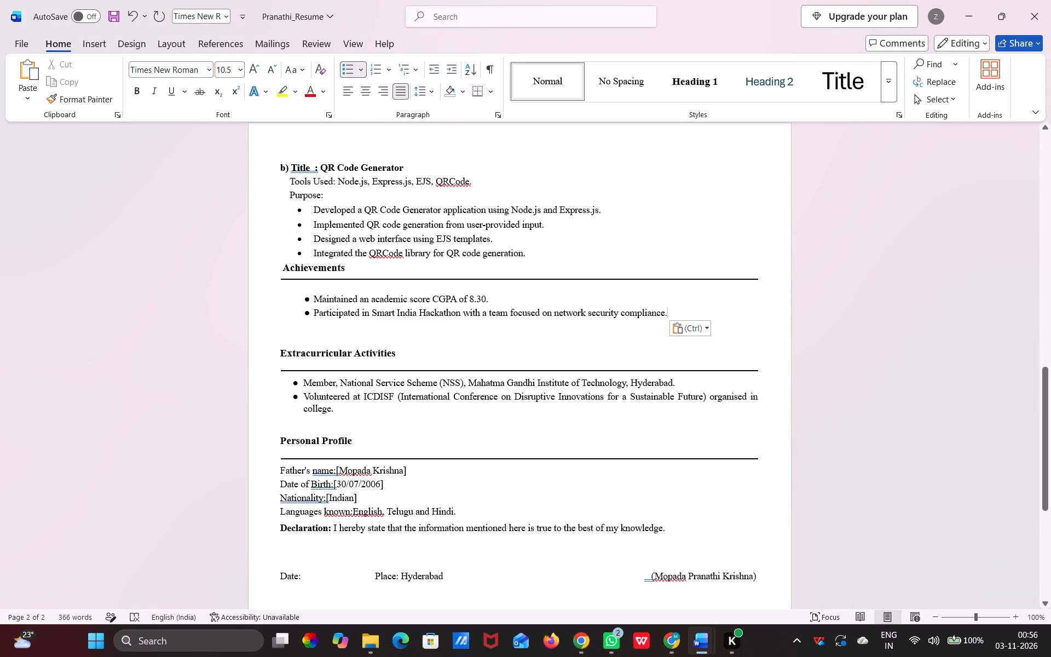
{"action": "left_click_drag", "start_coordinate": [337, 409], "coordinate": [265, 349]}
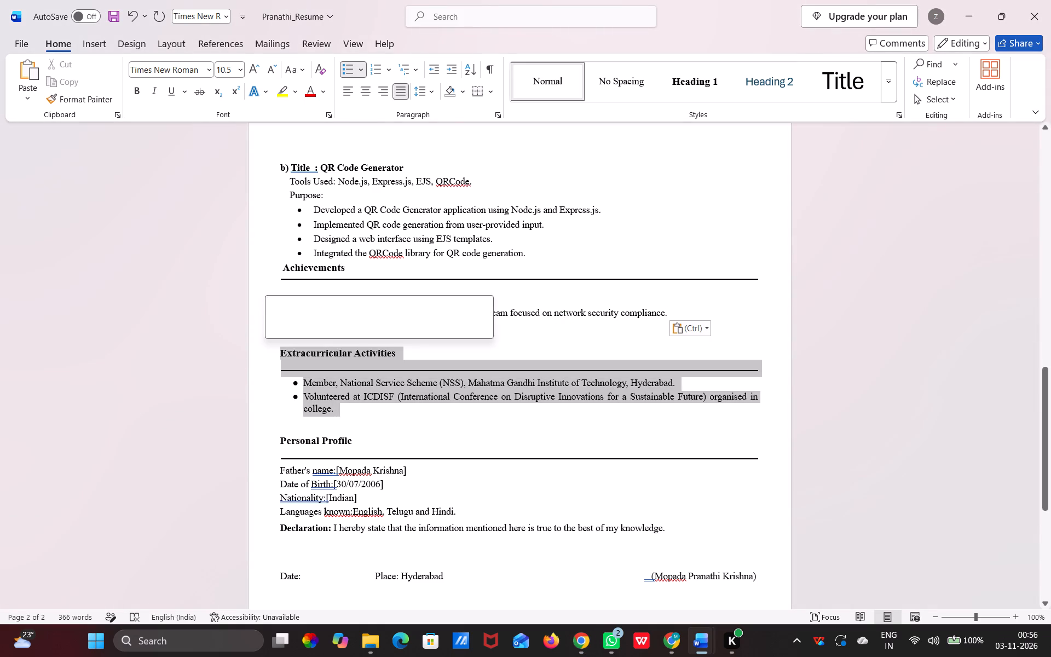
{"action": "key", "text": "BackSpace"}
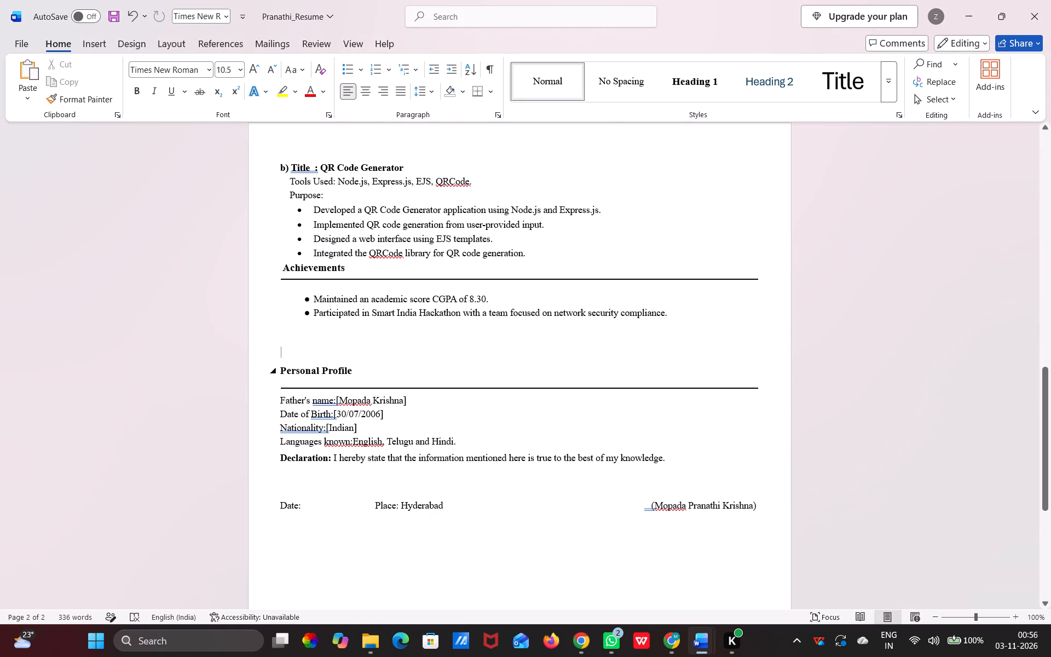
{"action": "key", "text": "BackSpace"}
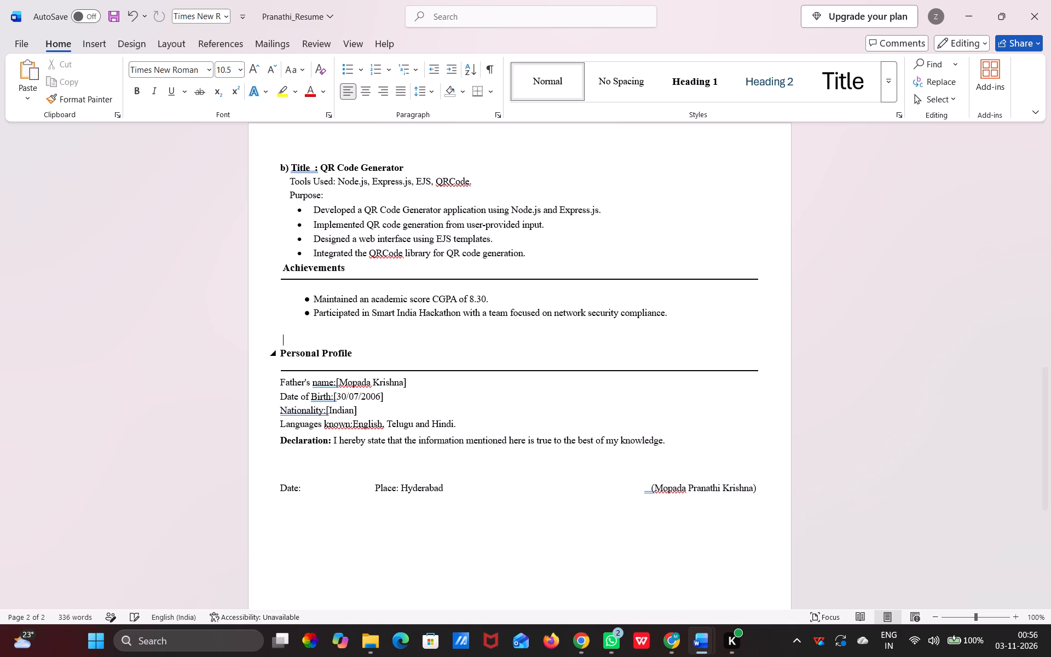
{"action": "key", "text": "BackSpace"}
Insert two blank lines above the Achievements heading to separate it from the QR Code Generator project.
{"action": "left_click", "coordinate": [291, 329]}
{"action": "left_click", "coordinate": [280, 264]}
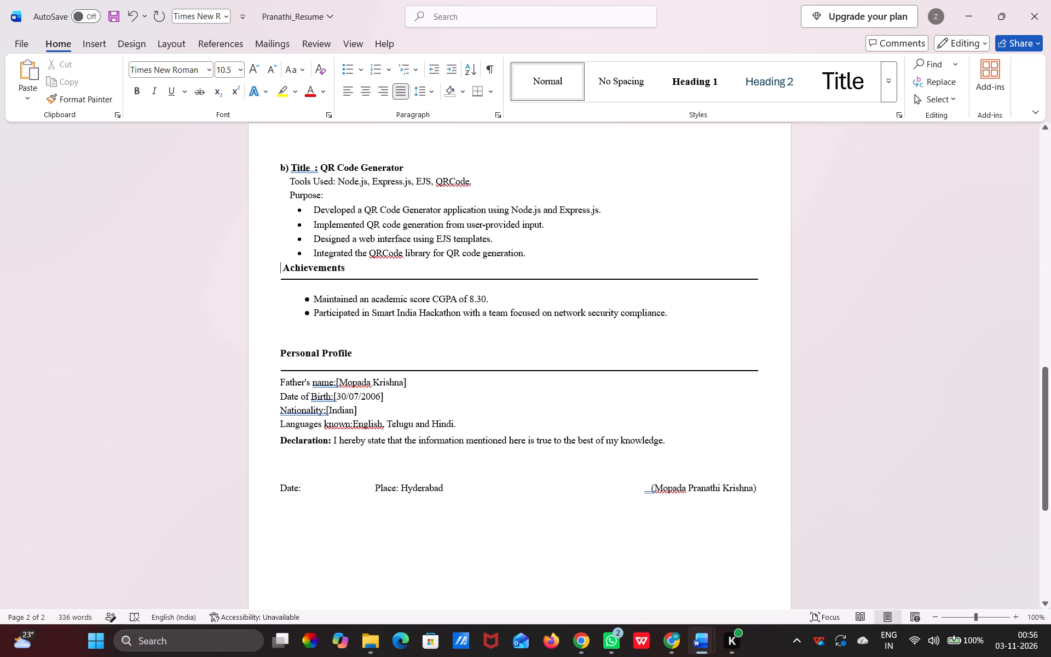
{"action": "key", "text": "Return"}
{"action": "key", "text": "Return"}
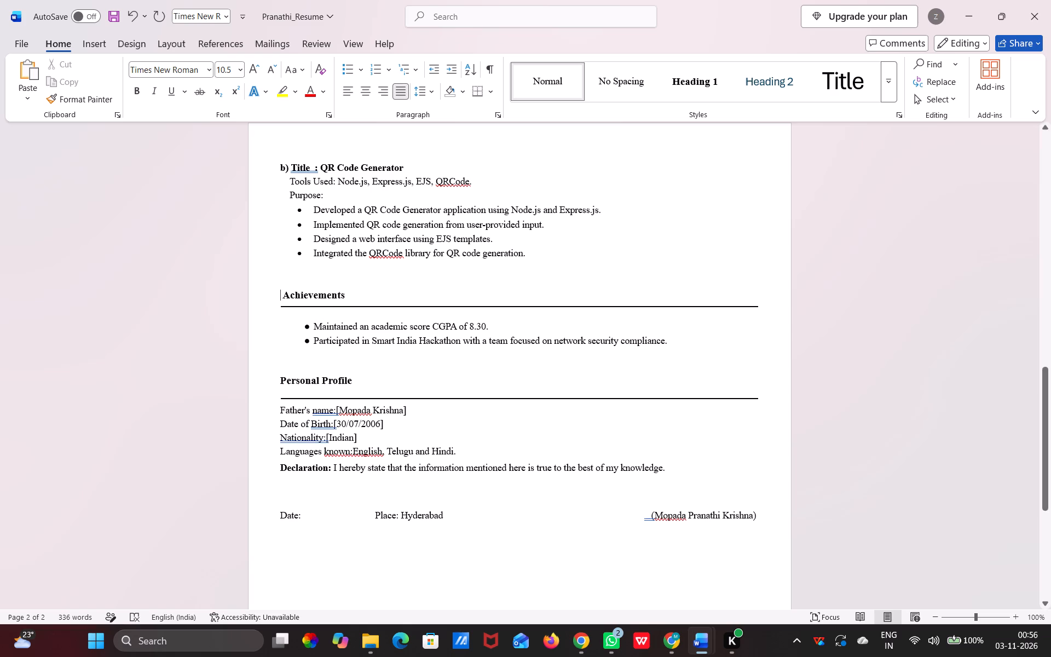
Replace the father's name in the Personal Profile with the new candidate's father's name, enclosed in square brackets.
{"action": "left_click", "coordinate": [411, 410]}
{"action": "key", "text": "BackSpace"}
{"action": "key", "text": "BackSpace"}
{"action": "key", "text": "BackSpace"}
{"action": "key", "text": "BackSpace"}
{"action": "key", "text": "BackSpace"}
{"action": "key", "text": "BackSpace"}
{"action": "key", "text": "BackSpace"}
{"action": "key", "text": "BackSpace"}
{"action": "key", "text": "BackSpace"}
{"action": "key", "text": "BackSpace"}
{"action": "key", "text": "BackSpace"}
{"action": "key", "text": "BackSpace"}
{"action": "key", "text": "BackSpace"}
{"action": "key", "text": "BackSpace"}
{"action": "key", "text": "BackSpace"}
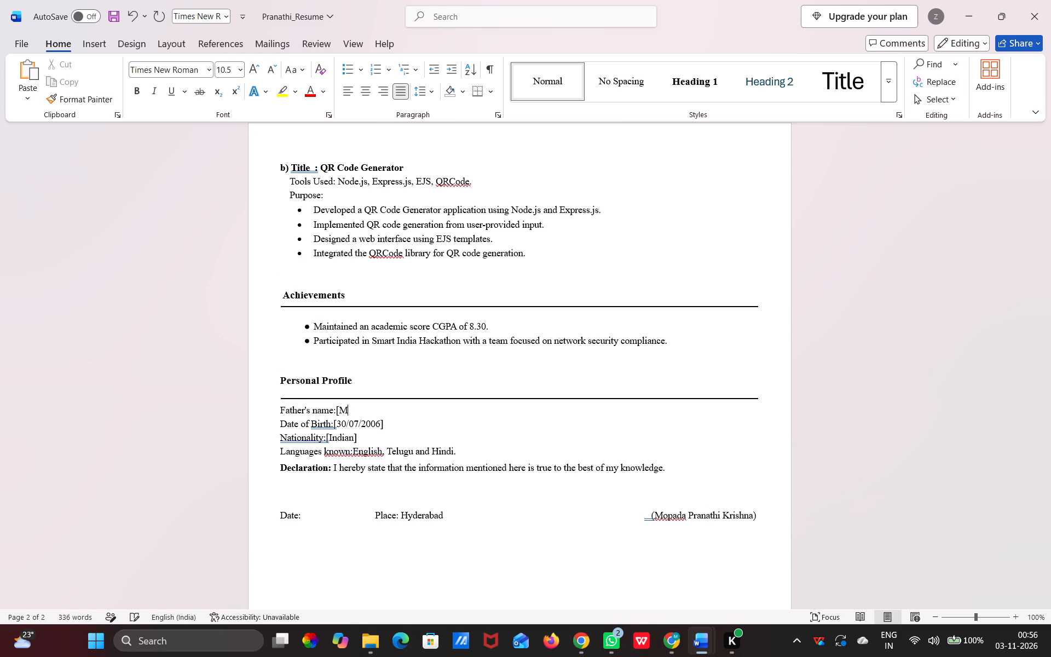
{"action": "key", "text": "BackSpace"}
{"action": "key", "text": "BackSpace"}
{"action": "key", "text": "bracketleft"}
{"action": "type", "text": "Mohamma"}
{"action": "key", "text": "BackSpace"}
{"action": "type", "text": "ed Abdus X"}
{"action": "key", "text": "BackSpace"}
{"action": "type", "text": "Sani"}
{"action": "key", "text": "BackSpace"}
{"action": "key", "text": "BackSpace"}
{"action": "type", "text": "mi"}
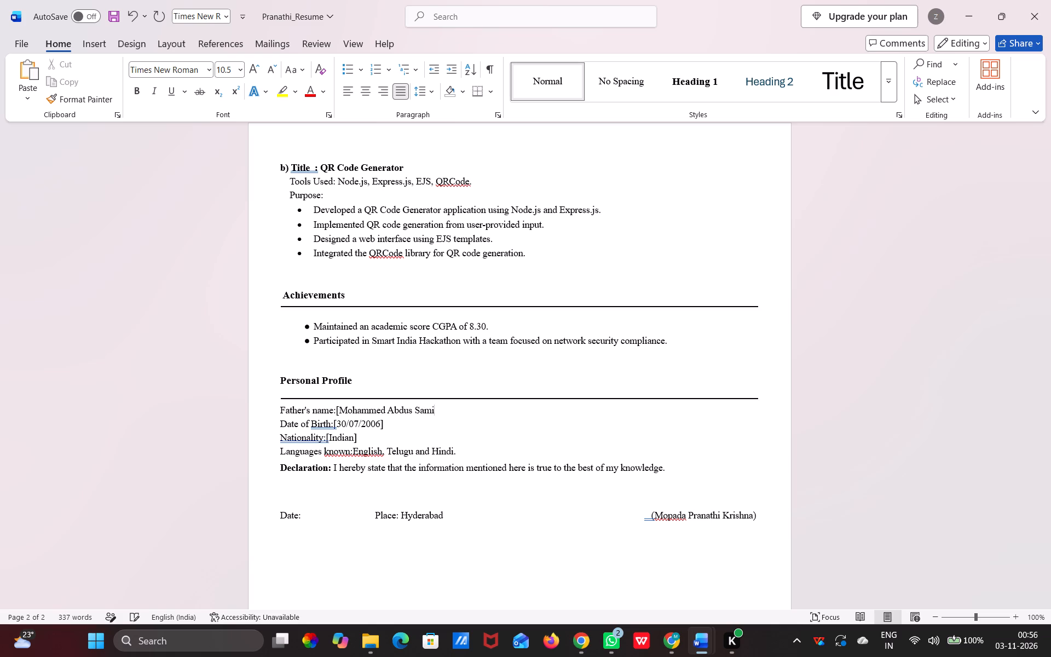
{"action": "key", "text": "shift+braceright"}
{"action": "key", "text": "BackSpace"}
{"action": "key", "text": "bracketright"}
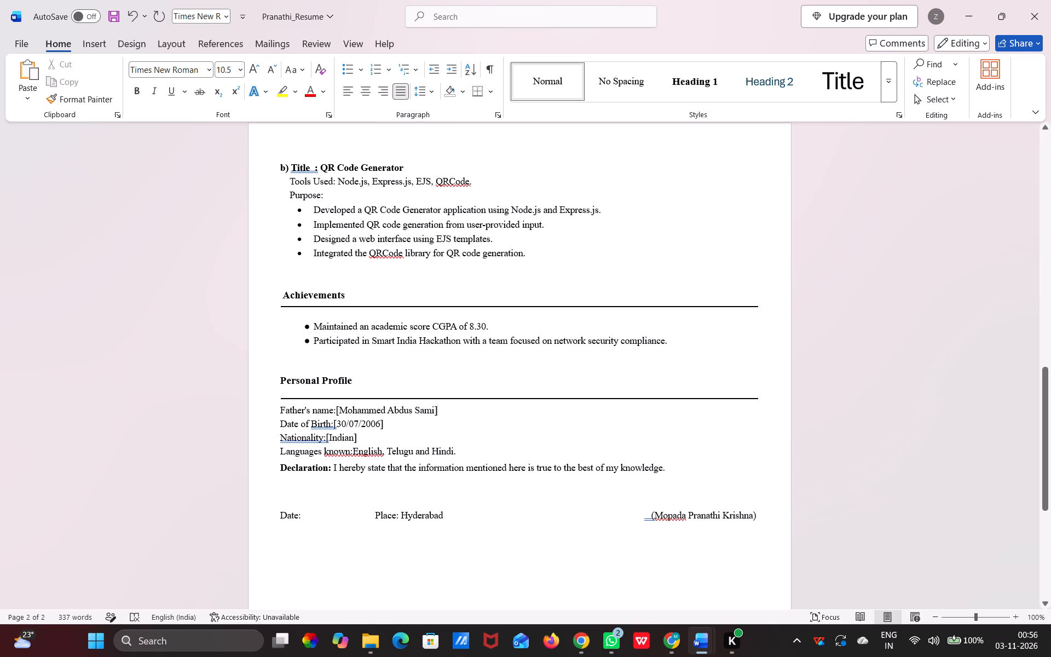
Update the day and month of the date of birth in the Personal Profile for the new candidate.
{"action": "left_click", "coordinate": [357, 419]}
{"action": "key", "text": "BackSpace"}
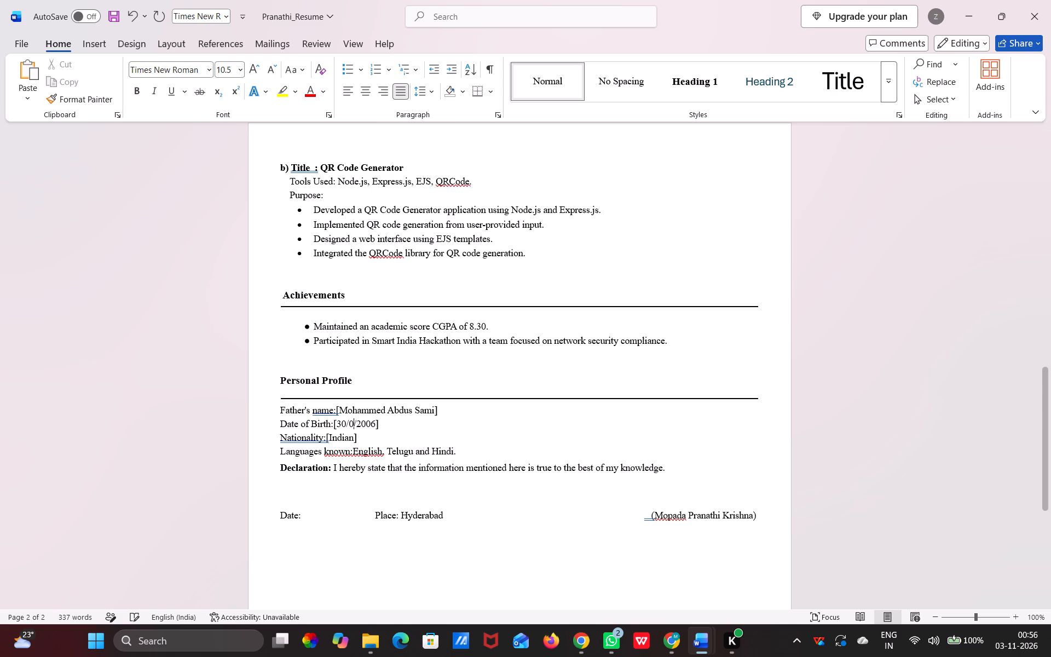
{"action": "key", "text": "BackSpace"}
{"action": "key", "text": "BackSpace"}
{"action": "key", "text": "BackSpace"}
{"action": "key", "text": "BackSpace"}
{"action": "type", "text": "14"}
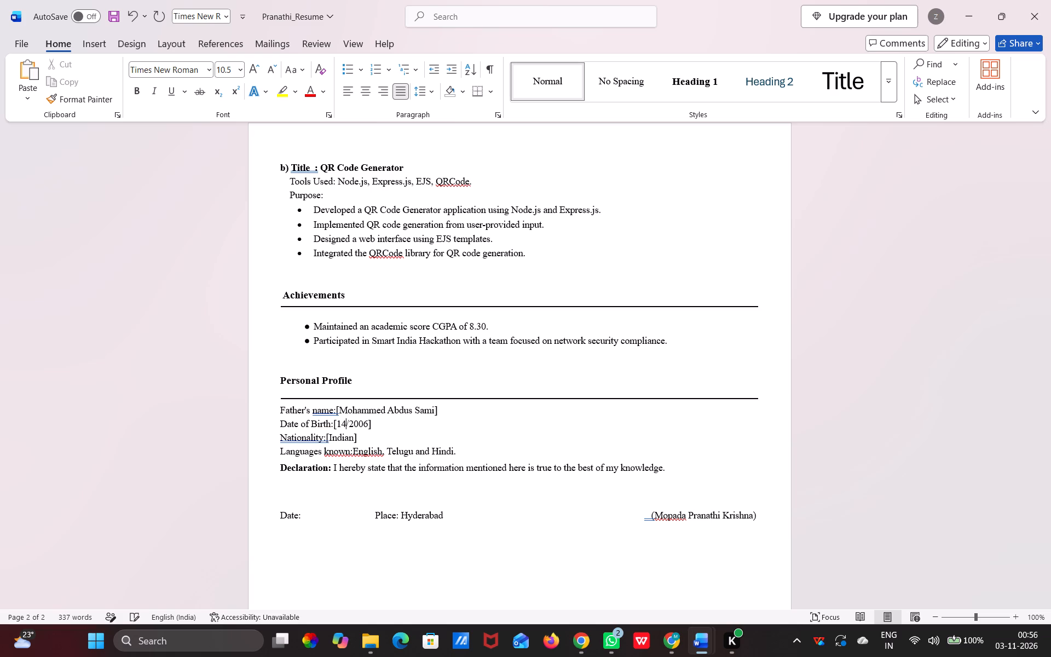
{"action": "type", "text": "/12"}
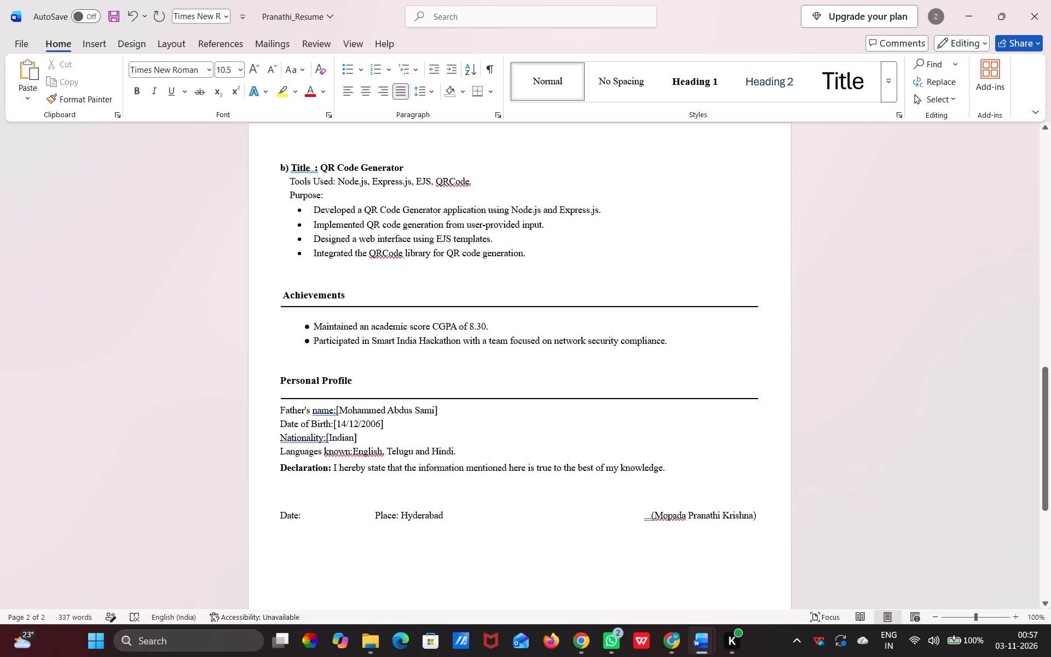
Remove the full stop and trailing space after Hindi in the Languages known line.
{"action": "left_click", "coordinate": [459, 452]}
{"action": "key", "text": "BackSpace"}
{"action": "key", "text": "BackSpace"}
Replace the name in parentheses on the signature line below the Declaration with the new candidate's full name.
{"action": "left_click", "coordinate": [752, 515]}
{"action": "key", "text": "BackSpace"}
{"action": "key", "text": "BackSpace"}
{"action": "key", "text": "BackSpace"}
{"action": "key", "text": "BackSpace"}
{"action": "key", "text": "BackSpace"}
{"action": "key", "text": "BackSpace"}
{"action": "key", "text": "BackSpace"}
{"action": "key", "text": "BackSpace"}
{"action": "key", "text": "BackSpace"}
{"action": "key", "text": "BackSpace"}
{"action": "key", "text": "BackSpace"}
{"action": "key", "text": "BackSpace"}
{"action": "key", "text": "BackSpace"}
{"action": "key", "text": "BackSpace"}
{"action": "key", "text": "BackSpace"}
{"action": "key", "text": "BackSpace"}
{"action": "key", "text": "BackSpace"}
{"action": "key", "text": "BackSpace"}
{"action": "key", "text": "BackSpace"}
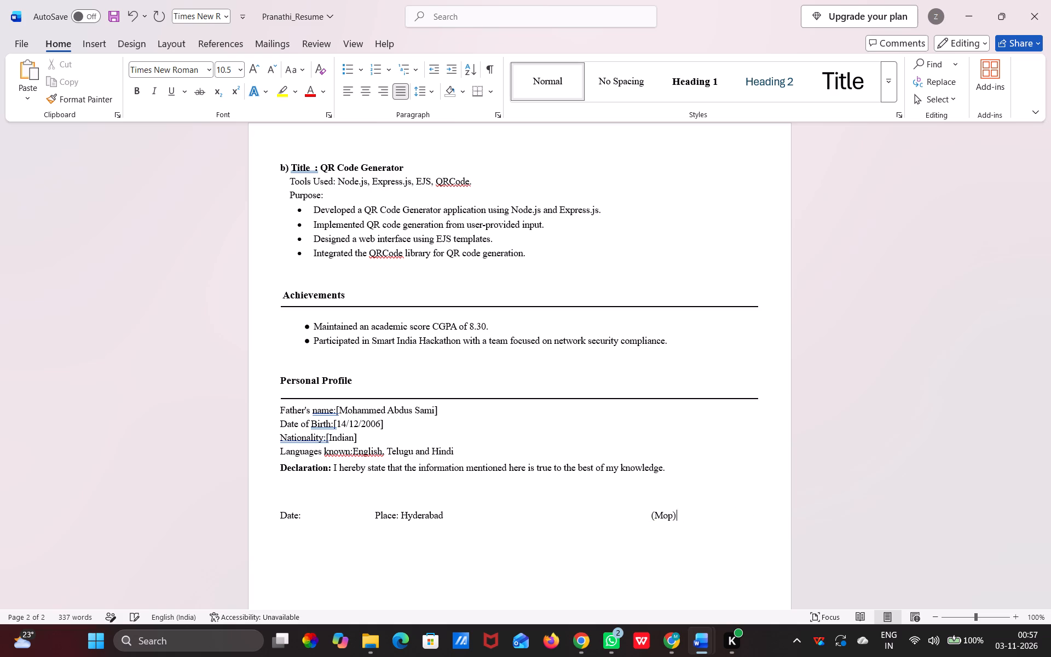
{"action": "key", "text": "BackSpace"}
{"action": "key", "text": "BackSpace"}
{"action": "key", "text": "BackSpace"}
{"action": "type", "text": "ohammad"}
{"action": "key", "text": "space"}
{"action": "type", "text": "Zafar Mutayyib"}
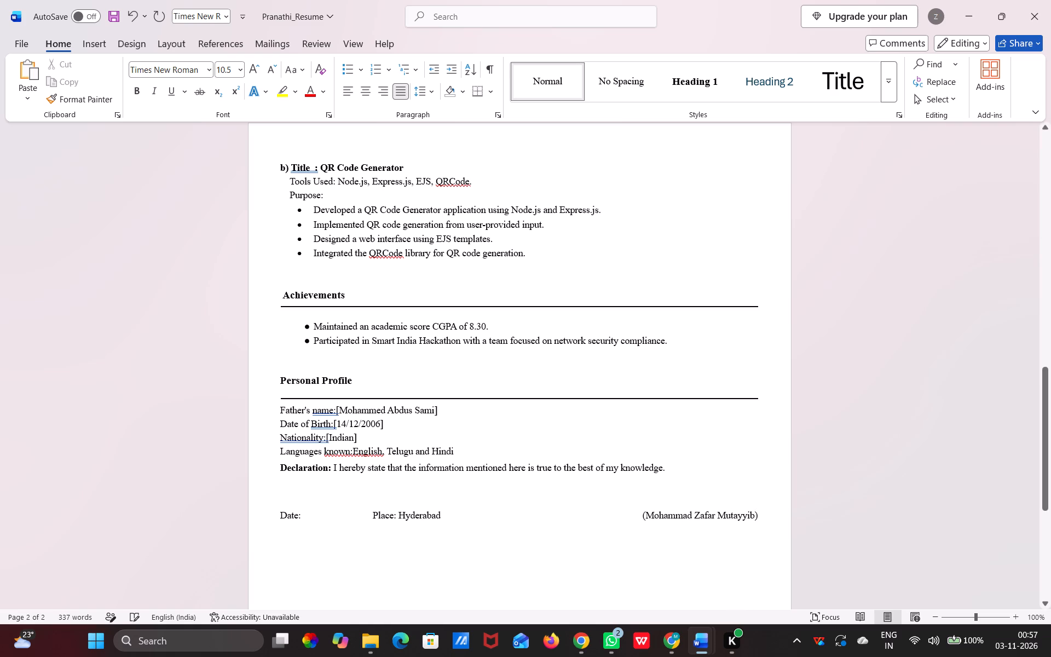
Go back to the Technical Profile and place the cursor after R in the Languages line for editing.
{"action": "scroll", "coordinate": [380, 539], "scroll_direction": "up", "scroll_amount": 11}
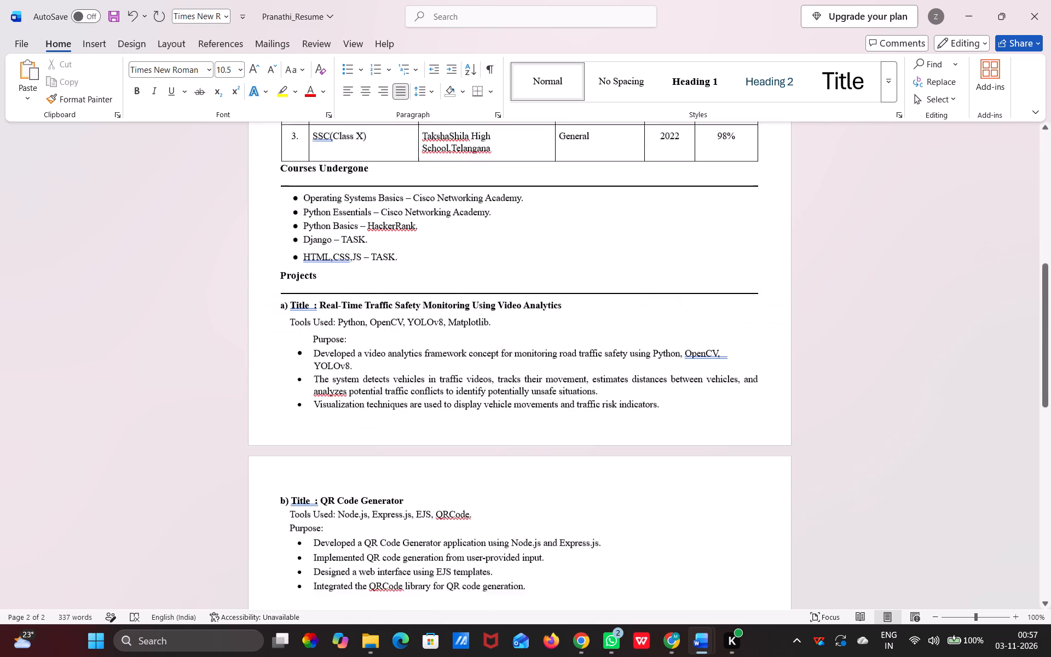
{"action": "scroll", "coordinate": [382, 539], "scroll_direction": "up", "scroll_amount": 9}
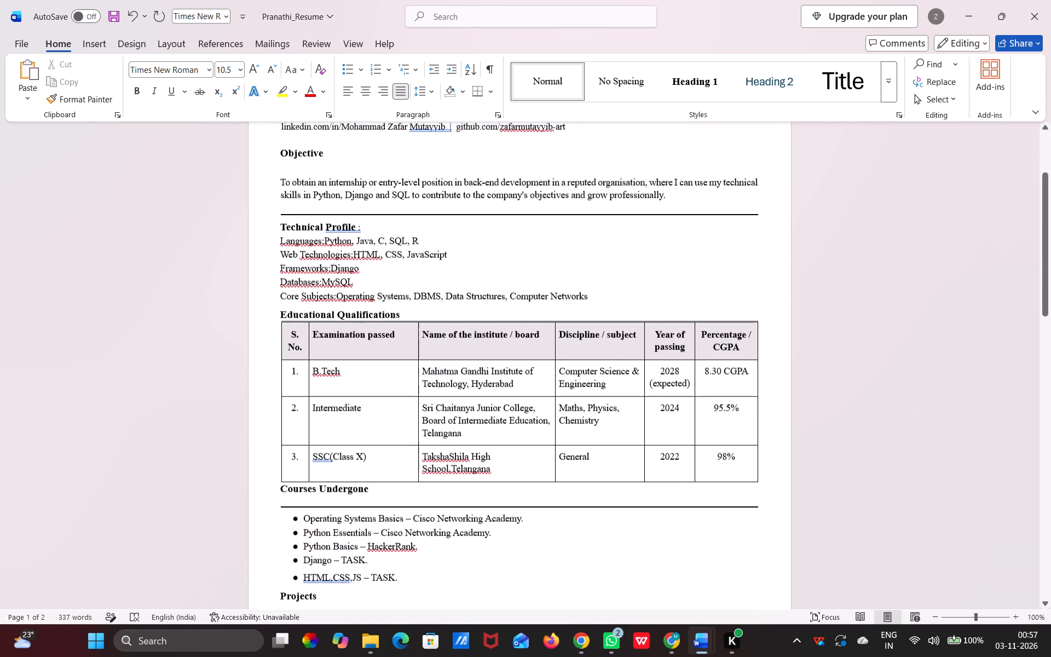
{"action": "scroll", "coordinate": [382, 539], "scroll_direction": "up", "scroll_amount": 1}
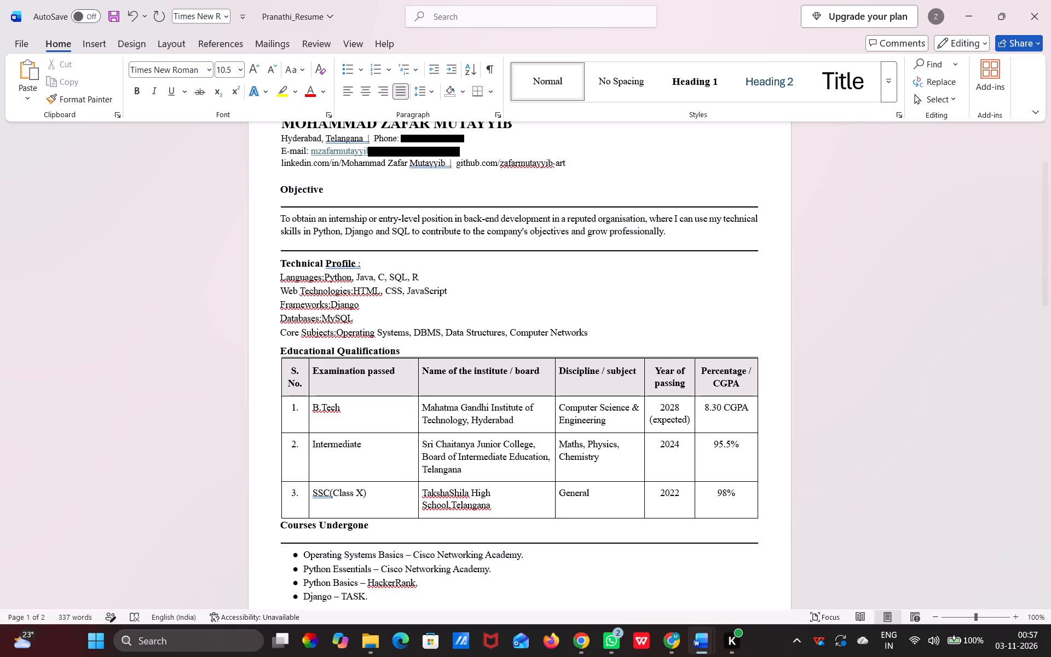
{"action": "left_click", "coordinate": [418, 276]}
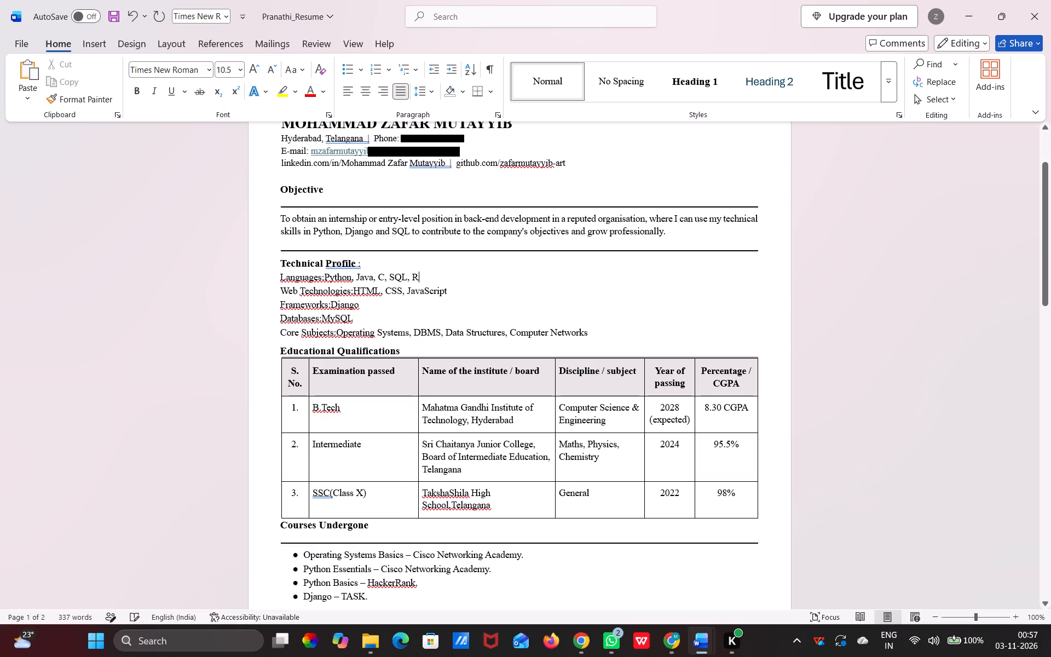
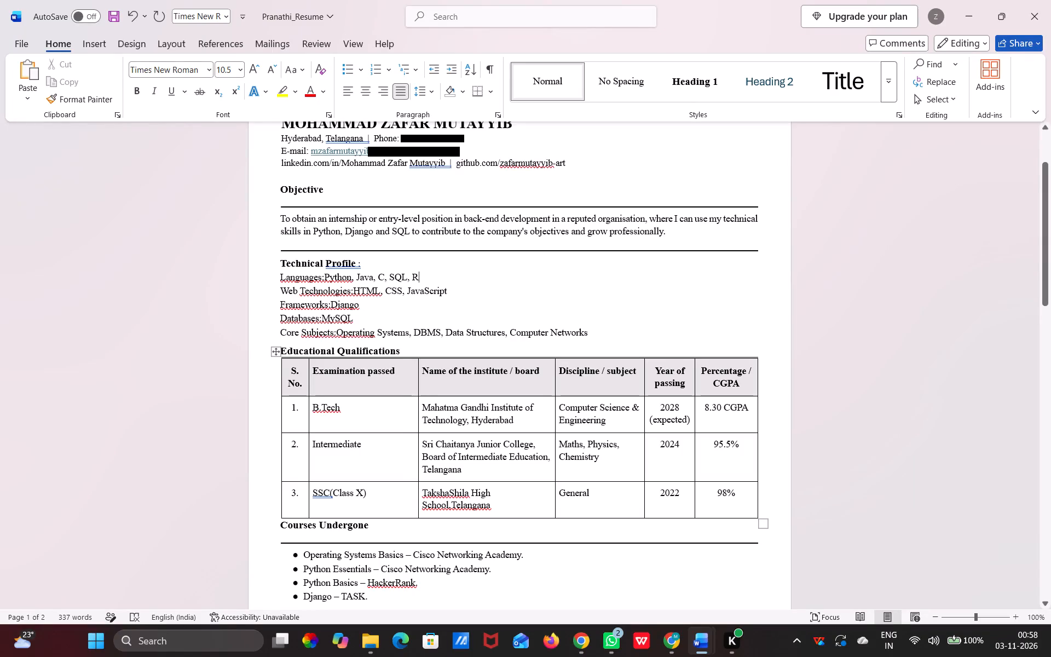
Review the whole resume from the name header down to the signature line.
{"action": "scroll", "coordinate": [451, 356], "scroll_direction": "up", "scroll_amount": 3}
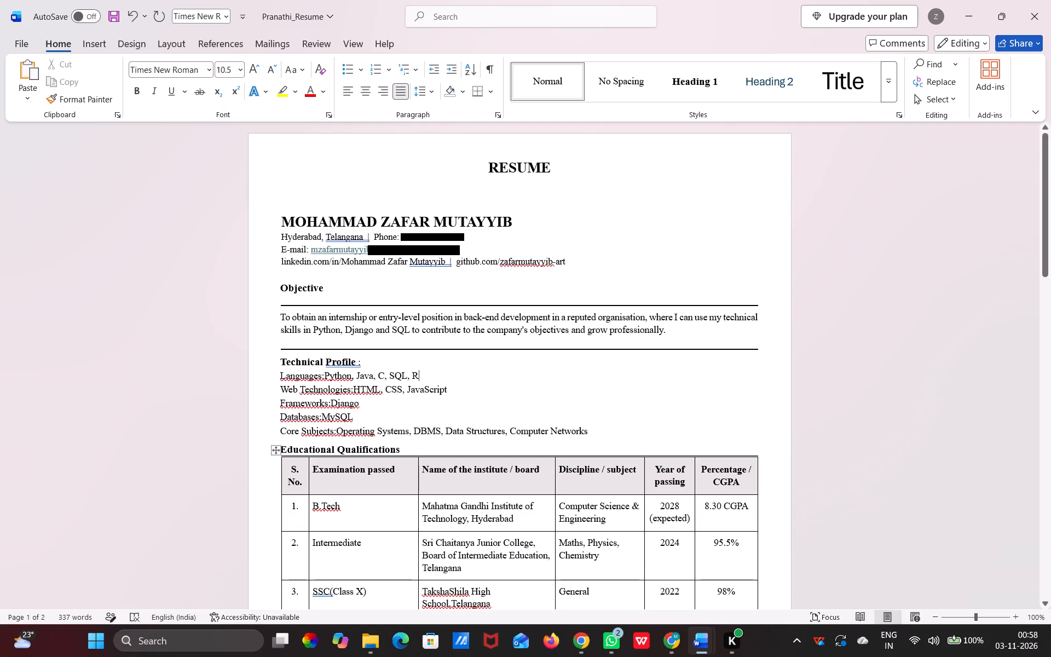
{"action": "scroll", "coordinate": [450, 354], "scroll_direction": "down", "scroll_amount": 4}
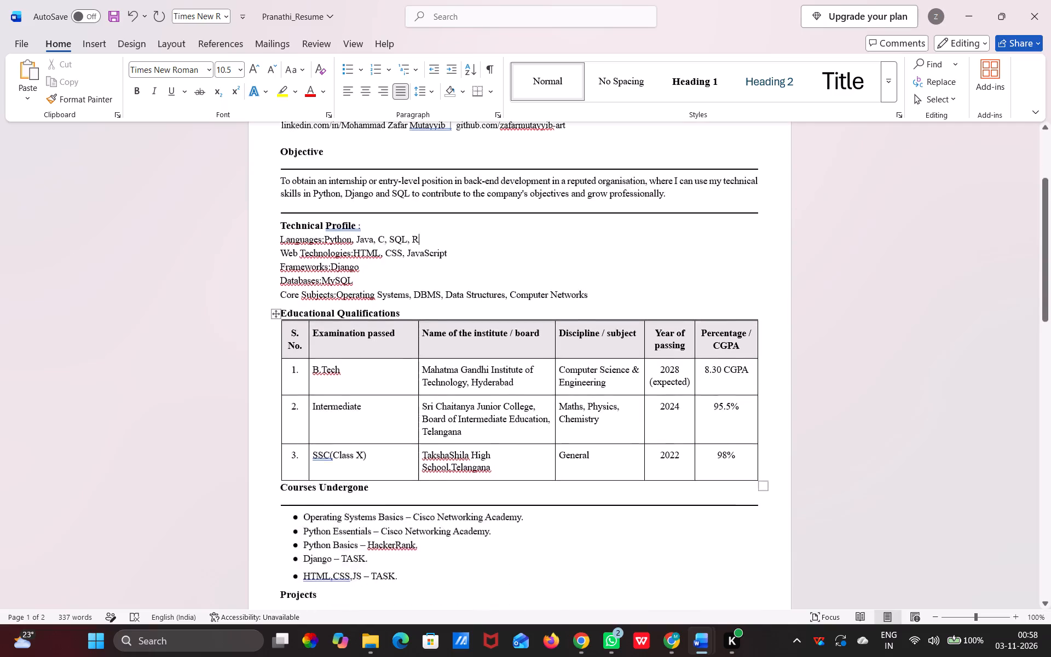
{"action": "scroll", "coordinate": [450, 353], "scroll_direction": "down", "scroll_amount": 18}
{"action": "scroll", "coordinate": [452, 347], "scroll_direction": "down", "scroll_amount": 5}
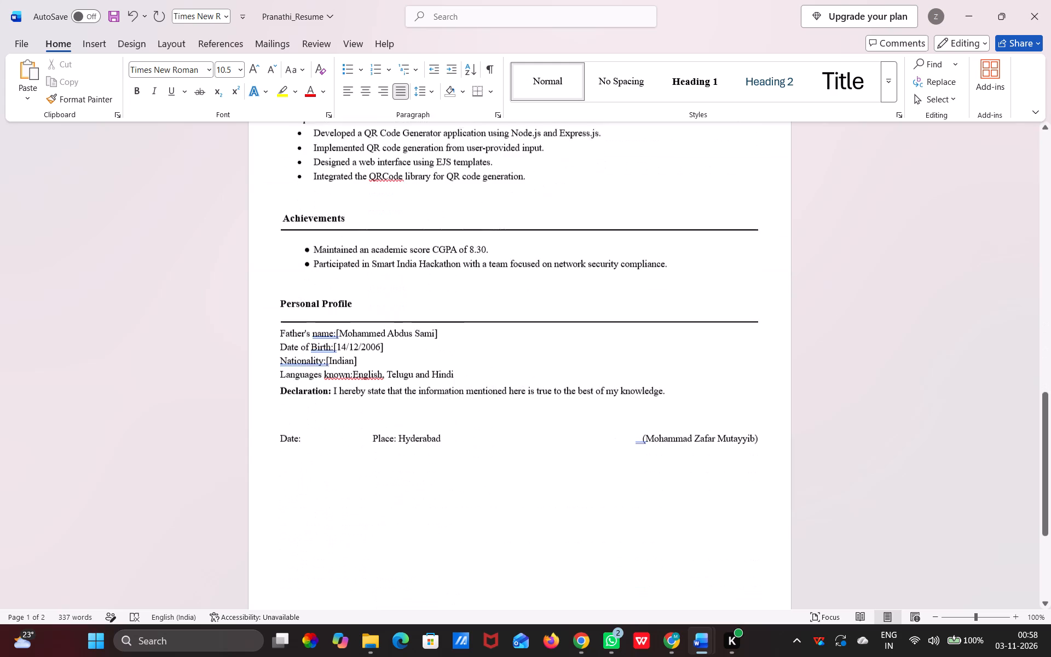
{"action": "scroll", "coordinate": [452, 347], "scroll_direction": "down", "scroll_amount": 3}
{"action": "scroll", "coordinate": [452, 344], "scroll_direction": "up", "scroll_amount": 9}
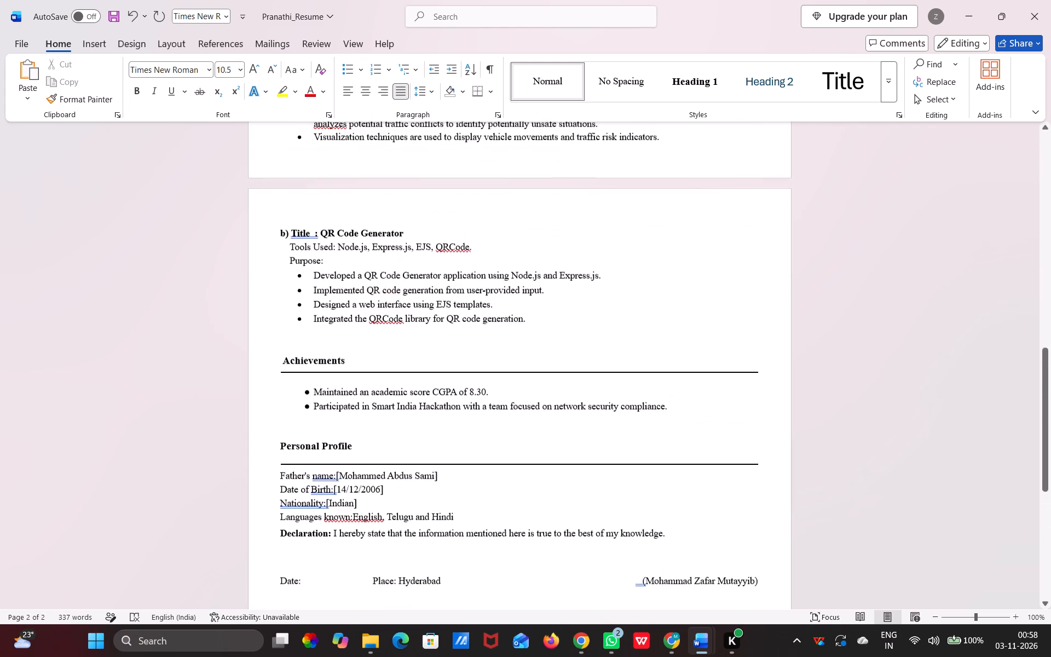
{"action": "scroll", "coordinate": [452, 344], "scroll_direction": "up", "scroll_amount": 8}
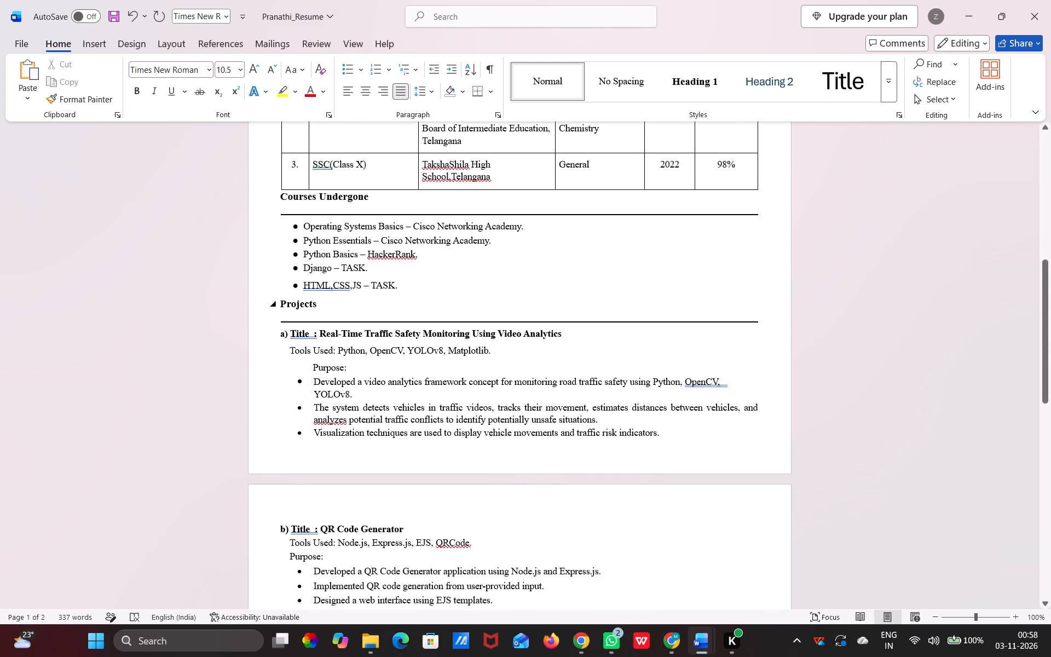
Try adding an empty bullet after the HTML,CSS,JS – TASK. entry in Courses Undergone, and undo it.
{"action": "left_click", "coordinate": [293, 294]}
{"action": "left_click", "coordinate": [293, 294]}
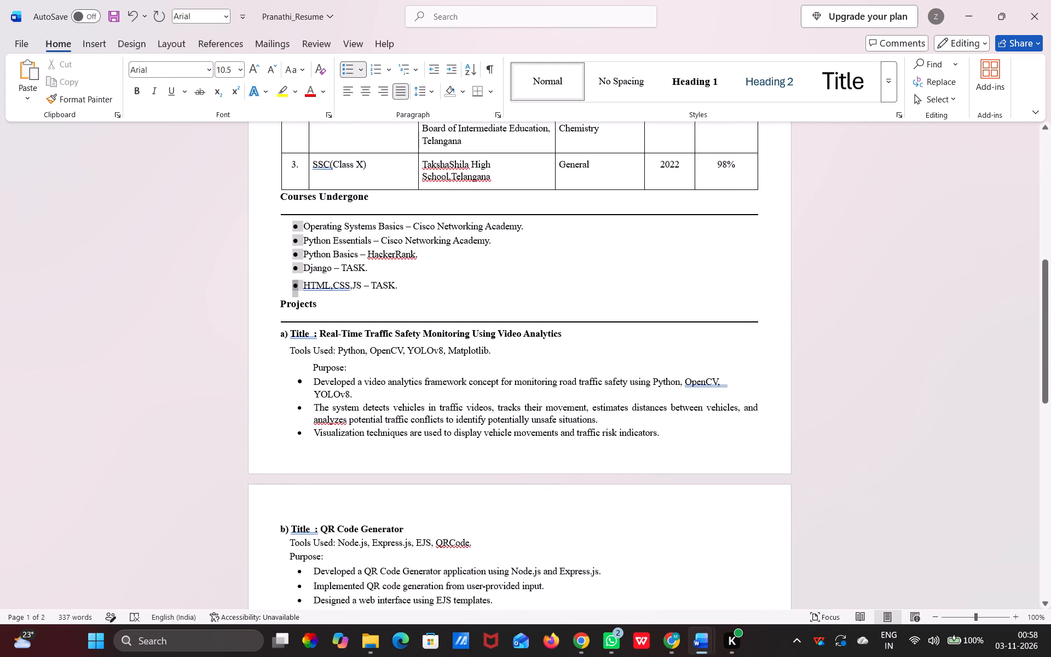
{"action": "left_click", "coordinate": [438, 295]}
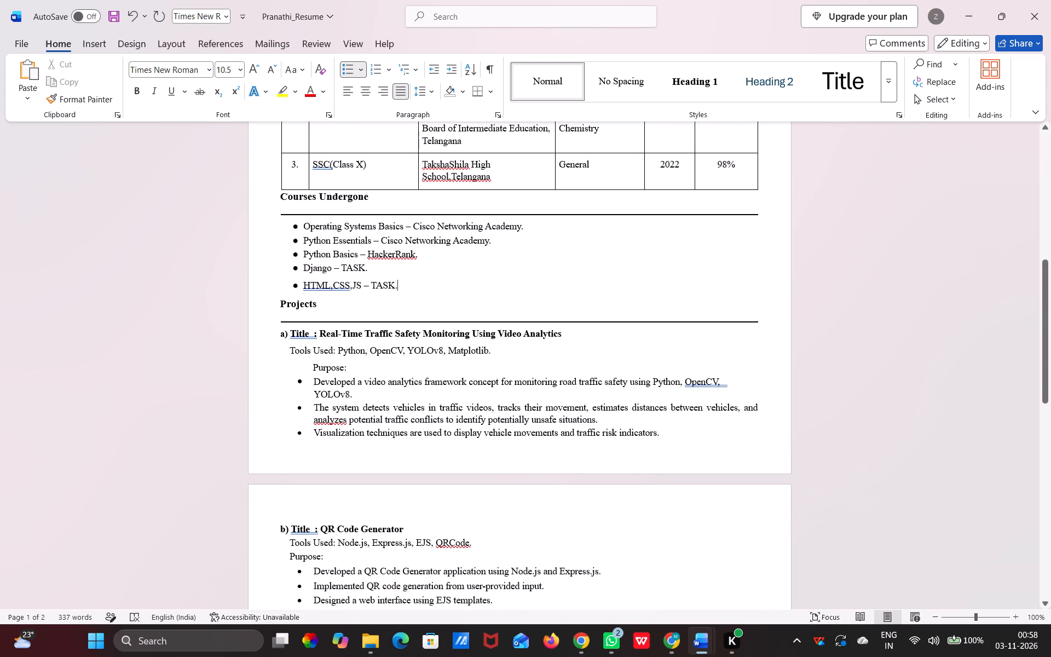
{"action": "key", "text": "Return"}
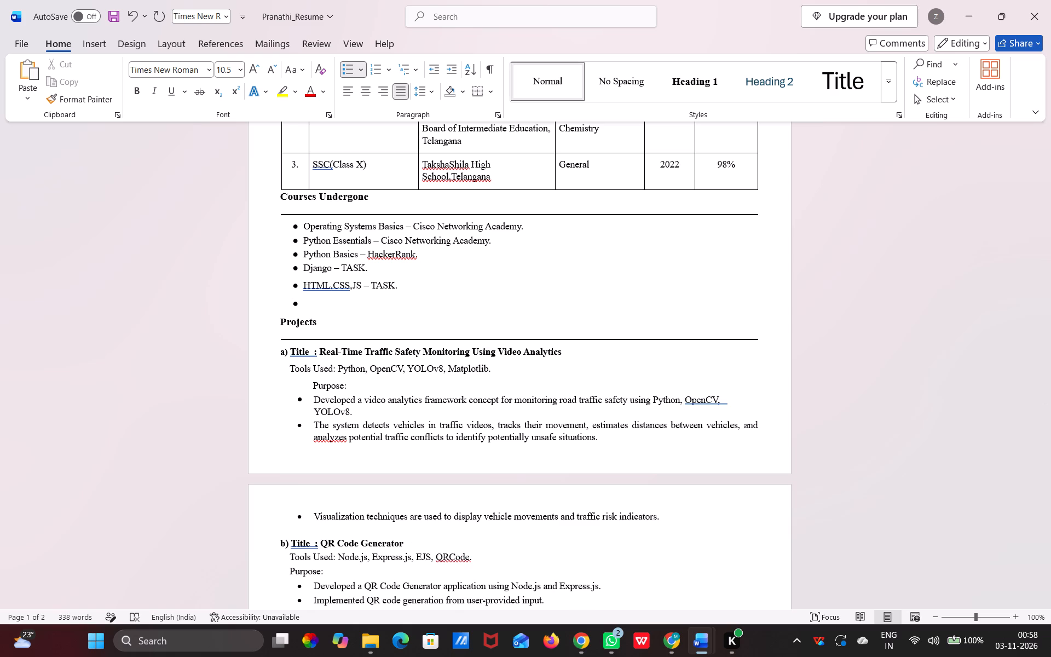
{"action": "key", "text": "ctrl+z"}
Reduce the gap between the QR Code Generator project's bullets and the Achievements heading to a single empty bullet line.
{"action": "scroll", "coordinate": [435, 284], "scroll_direction": "up", "scroll_amount": 3}
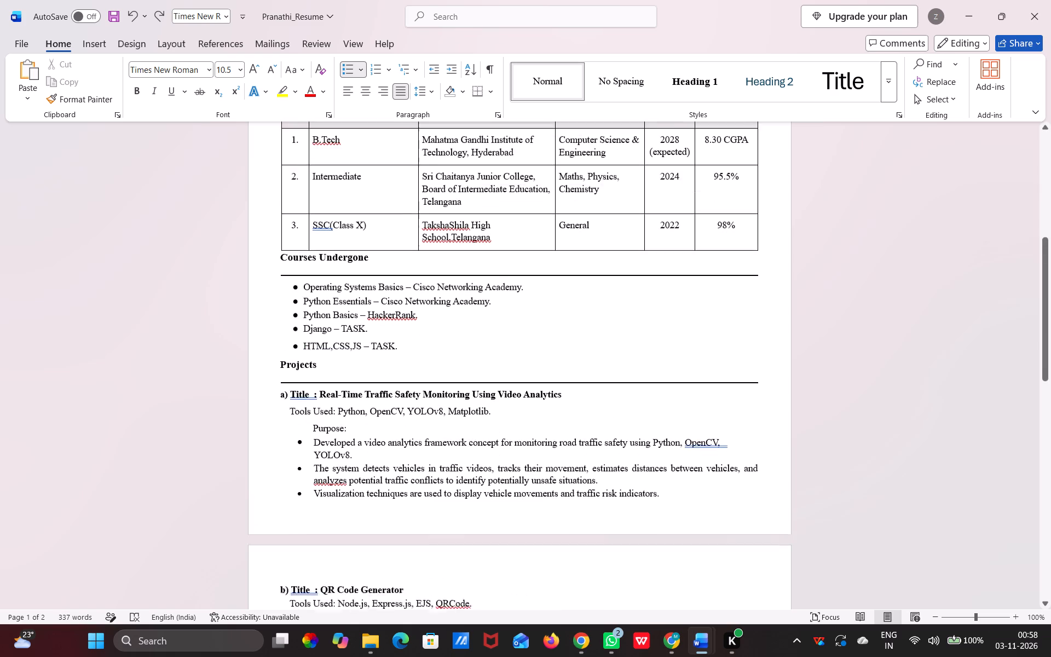
{"action": "scroll", "coordinate": [435, 284], "scroll_direction": "up", "scroll_amount": 5}
{"action": "scroll", "coordinate": [435, 284], "scroll_direction": "down", "scroll_amount": 9}
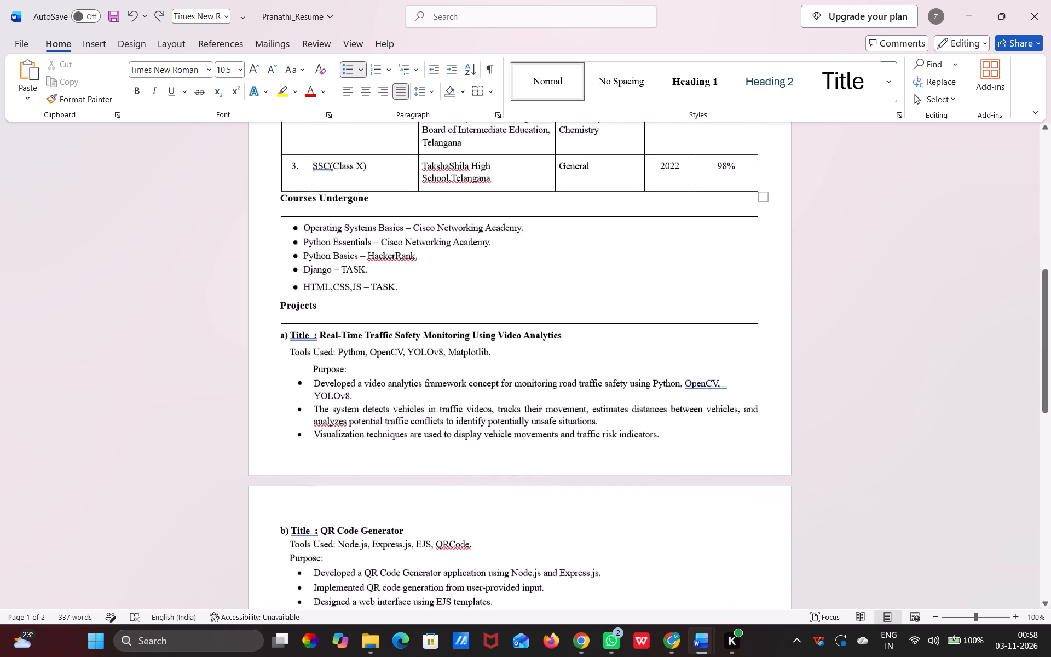
{"action": "scroll", "coordinate": [436, 282], "scroll_direction": "down", "scroll_amount": 9}
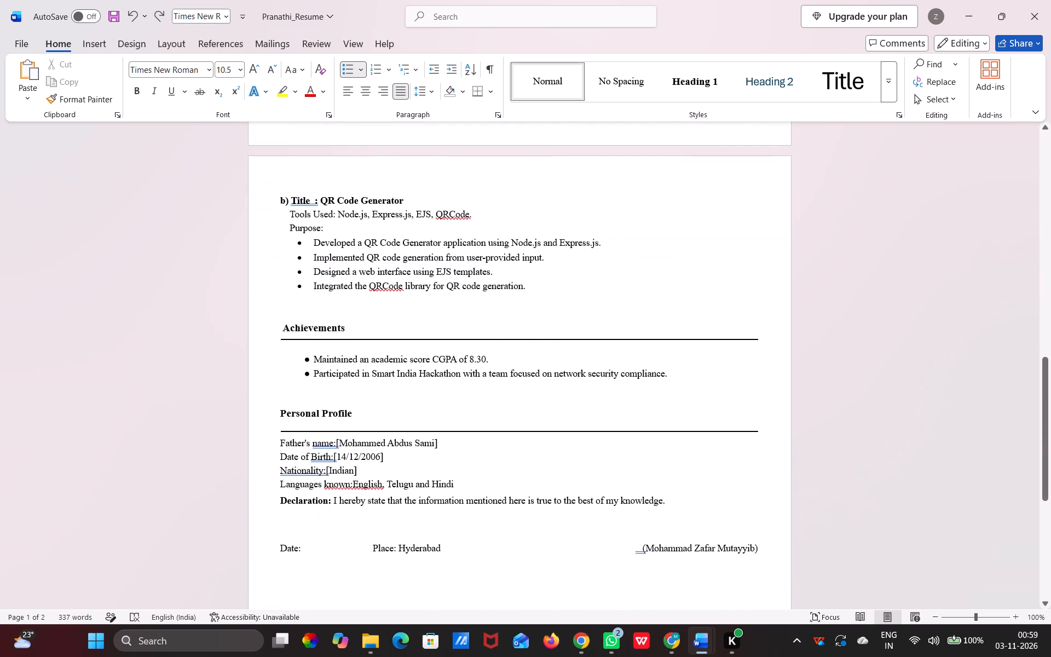
{"action": "left_click", "coordinate": [308, 308]}
{"action": "key", "text": "BackSpace"}
{"action": "key", "text": "BackSpace"}
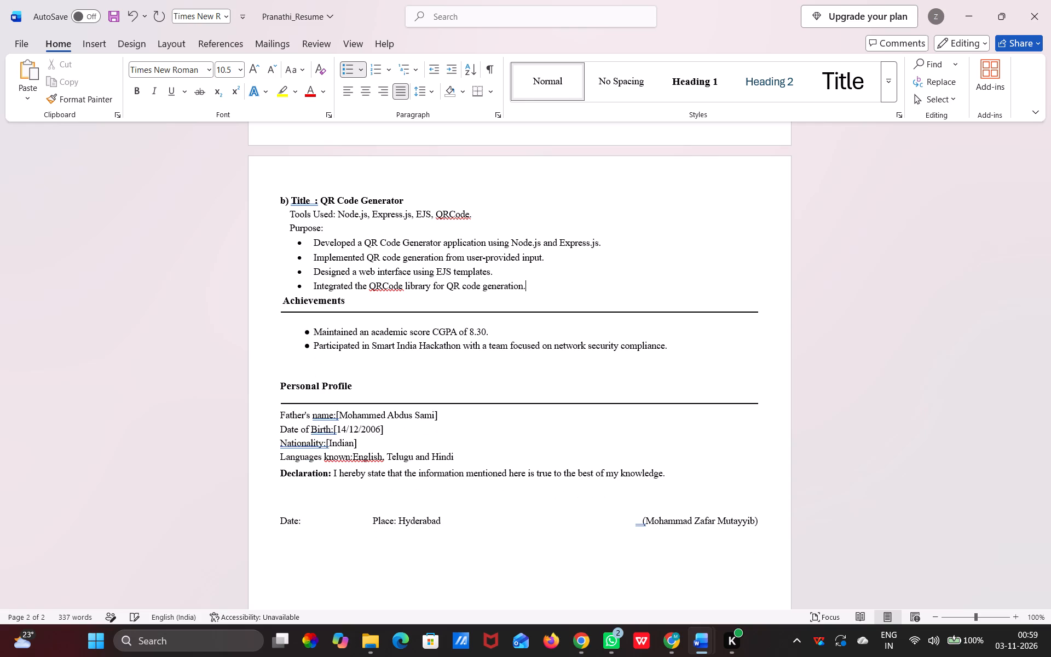
{"action": "key", "text": "Return"}
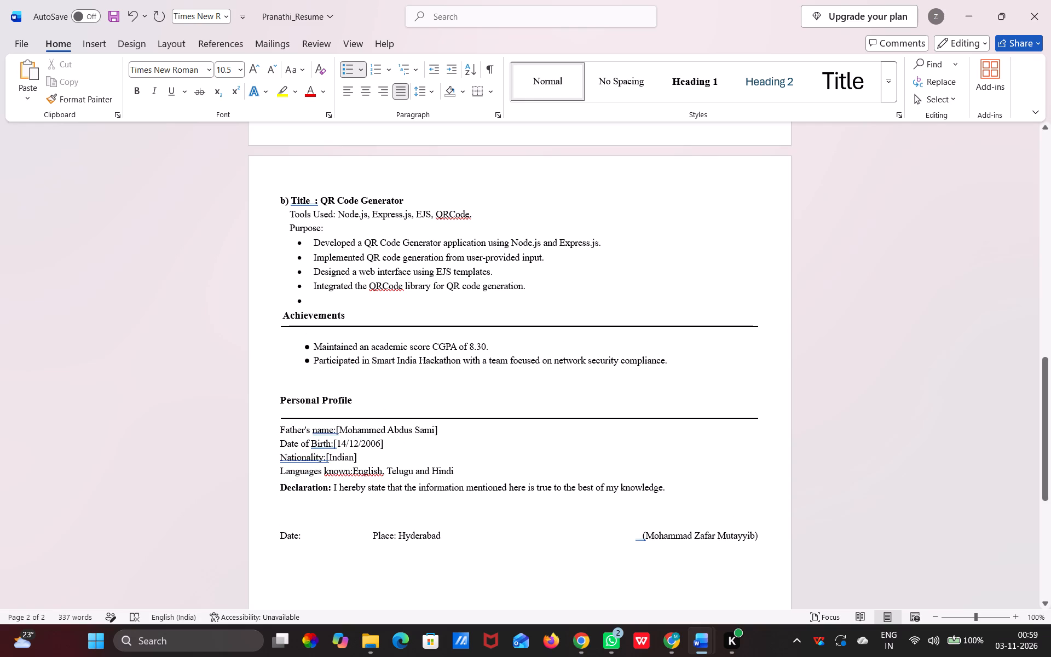
Remove one blank line between the Achievements bullets and the Personal Profile heading.
{"action": "left_click", "coordinate": [293, 389]}
{"action": "key", "text": "BackSpace"}
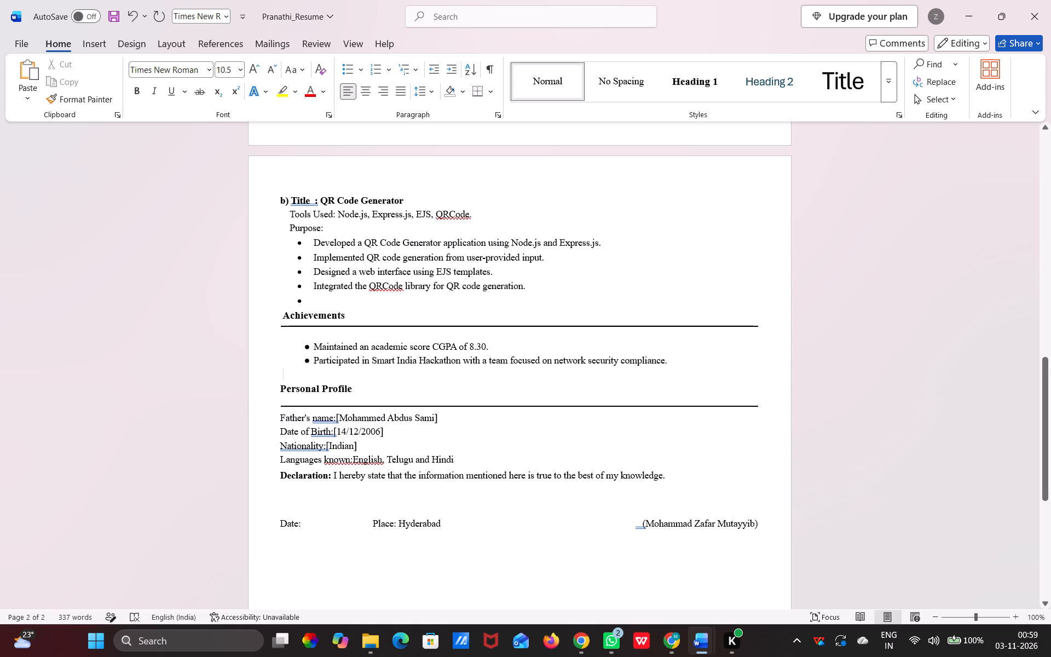
Insert a blank line between the Educational Qualifications table and the Courses Undergone heading.
{"action": "scroll", "coordinate": [337, 405], "scroll_direction": "down", "scroll_amount": 1}
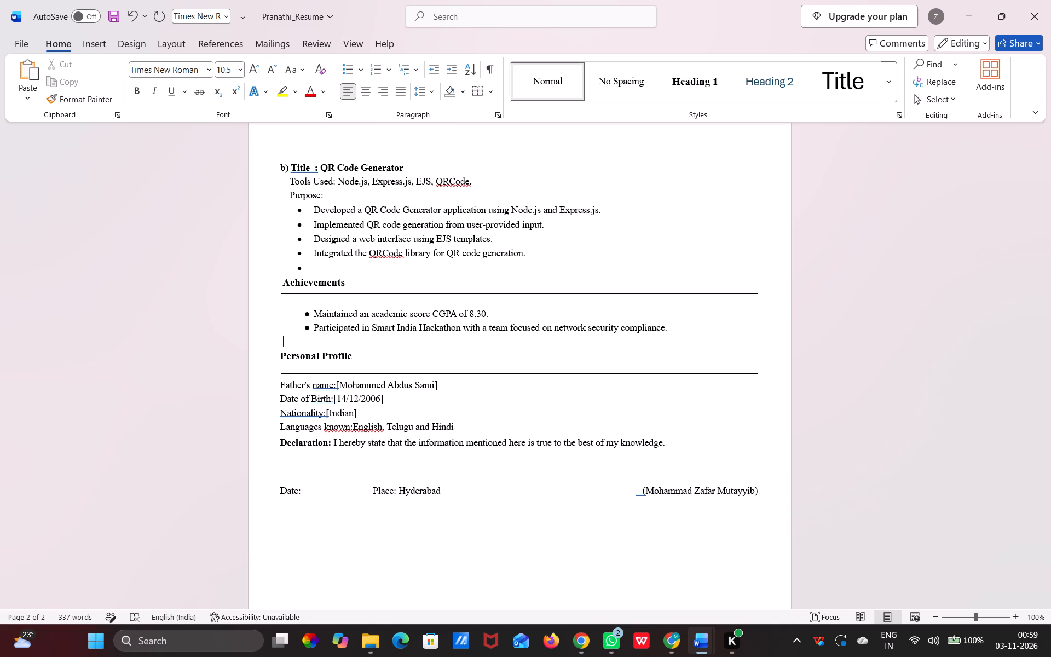
{"action": "scroll", "coordinate": [337, 405], "scroll_direction": "up", "scroll_amount": 2}
{"action": "scroll", "coordinate": [337, 405], "scroll_direction": "down", "scroll_amount": 2}
{"action": "scroll", "coordinate": [337, 405], "scroll_direction": "up", "scroll_amount": 18}
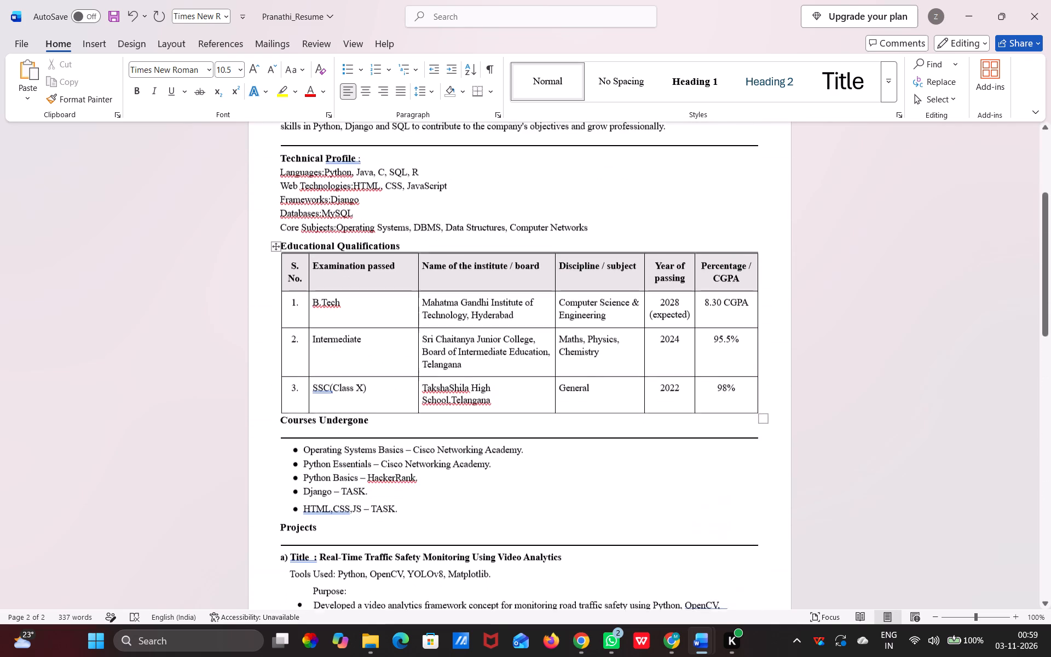
{"action": "scroll", "coordinate": [337, 405], "scroll_direction": "up", "scroll_amount": 2}
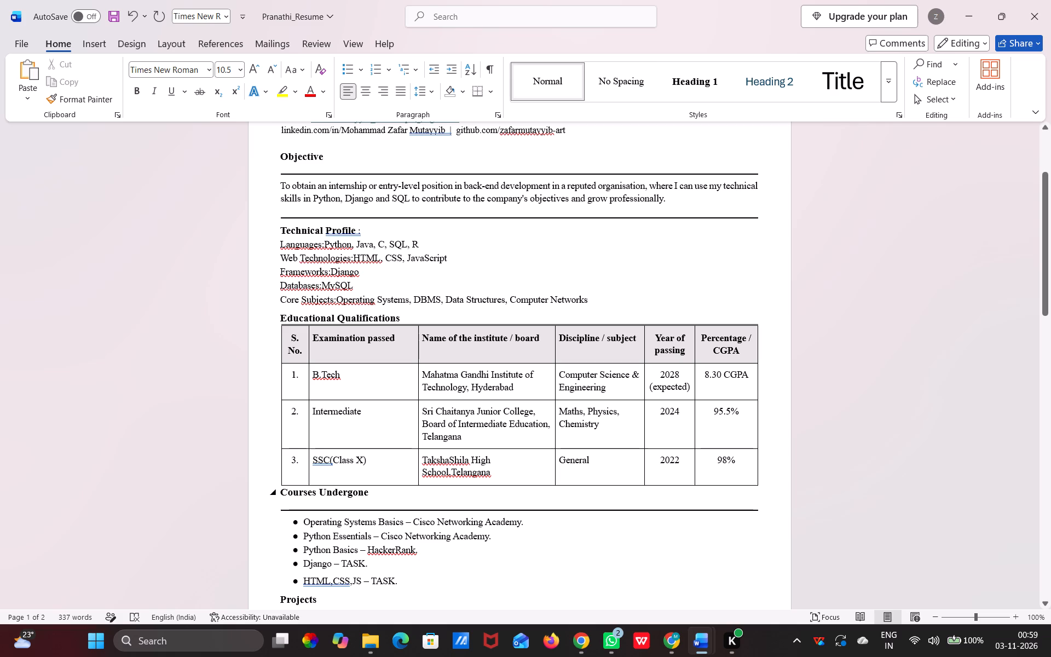
{"action": "left_click", "coordinate": [279, 495]}
{"action": "key", "text": "Return"}
Check the spacing and layout of the resume's sections across both pages, back up to the title.
{"action": "scroll", "coordinate": [394, 506], "scroll_direction": "down", "scroll_amount": 5}
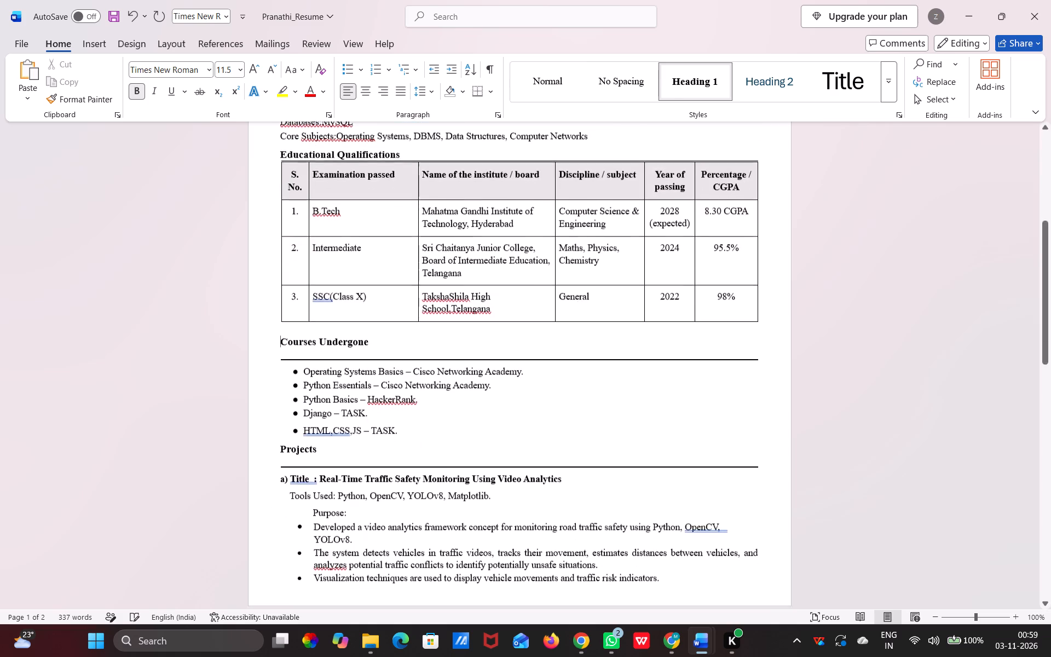
{"action": "scroll", "coordinate": [397, 494], "scroll_direction": "down", "scroll_amount": 5}
{"action": "scroll", "coordinate": [397, 494], "scroll_direction": "up", "scroll_amount": 4}
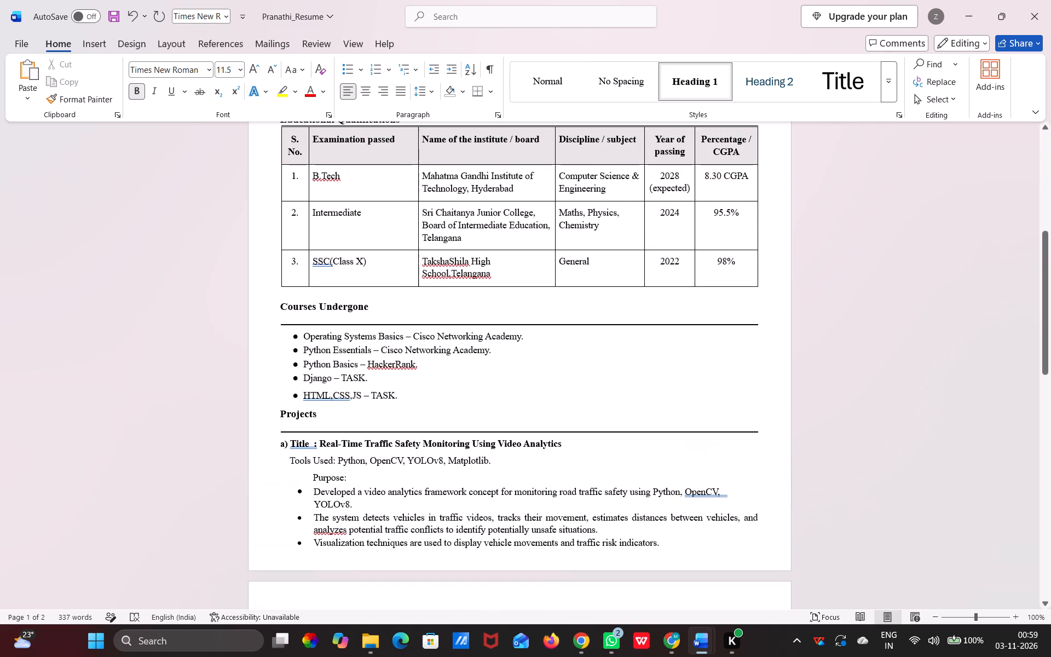
{"action": "scroll", "coordinate": [397, 493], "scroll_direction": "down", "scroll_amount": 7}
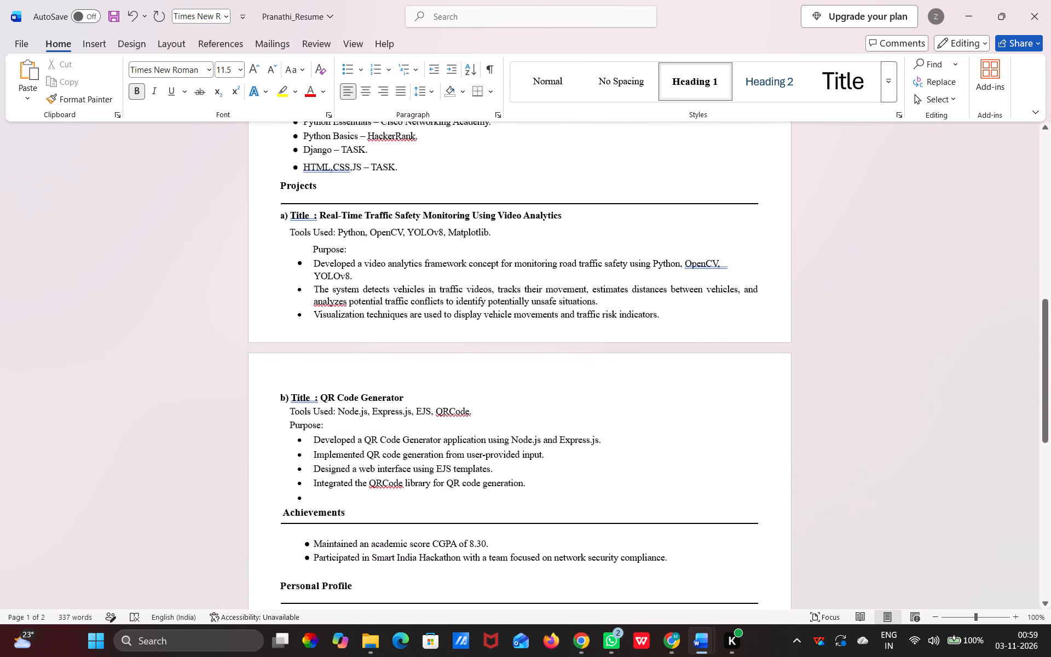
{"action": "scroll", "coordinate": [397, 493], "scroll_direction": "up", "scroll_amount": 8}
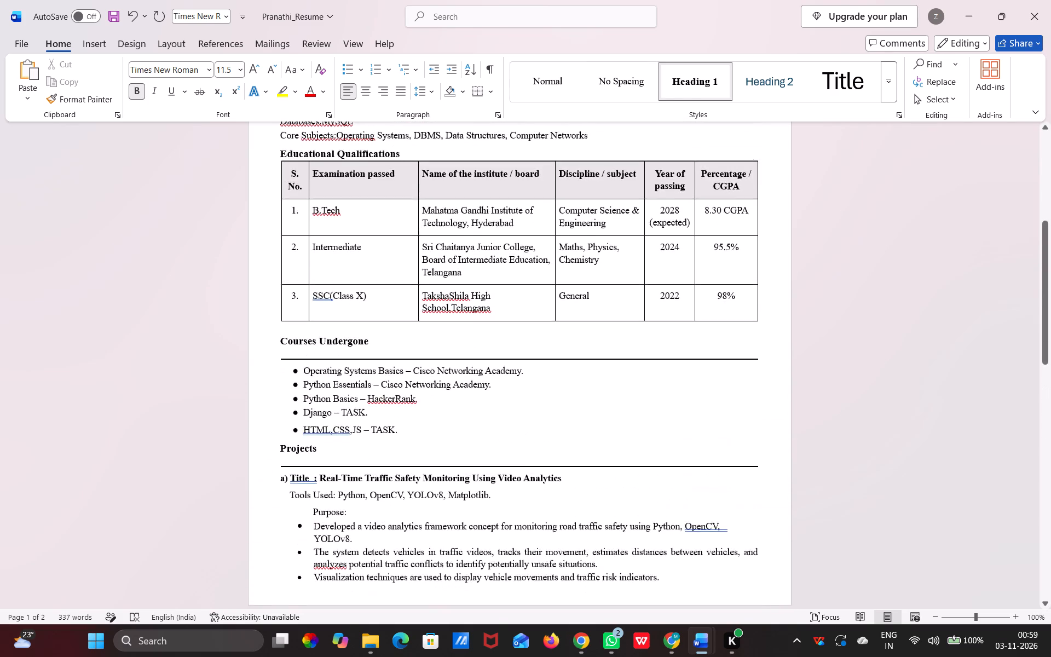
{"action": "scroll", "coordinate": [397, 493], "scroll_direction": "up", "scroll_amount": 7}
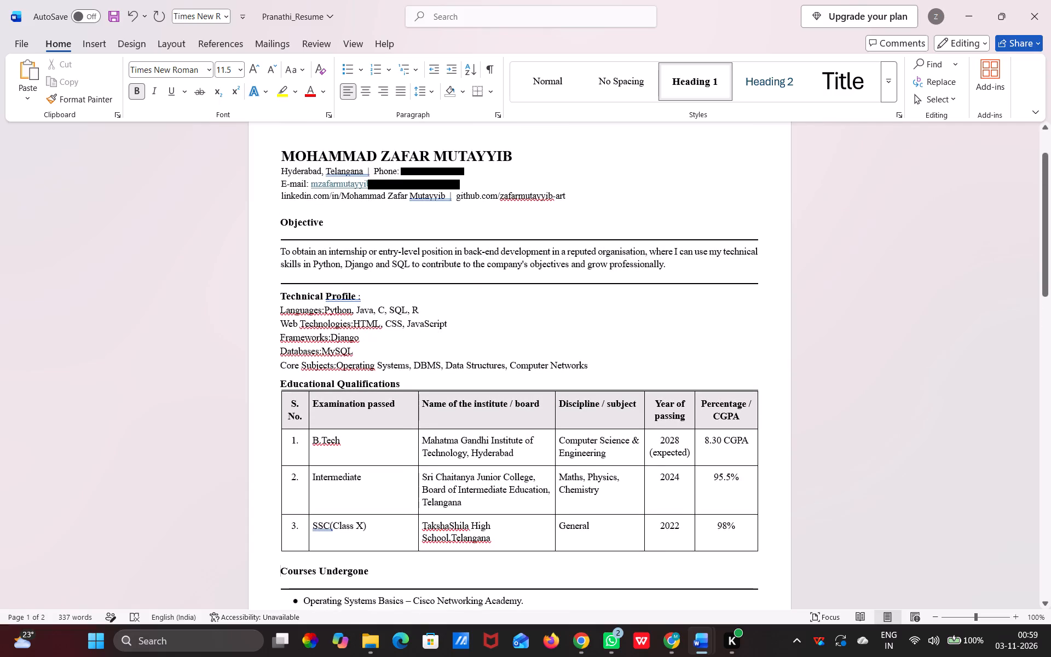
{"action": "scroll", "coordinate": [400, 322], "scroll_direction": "up", "scroll_amount": 2}
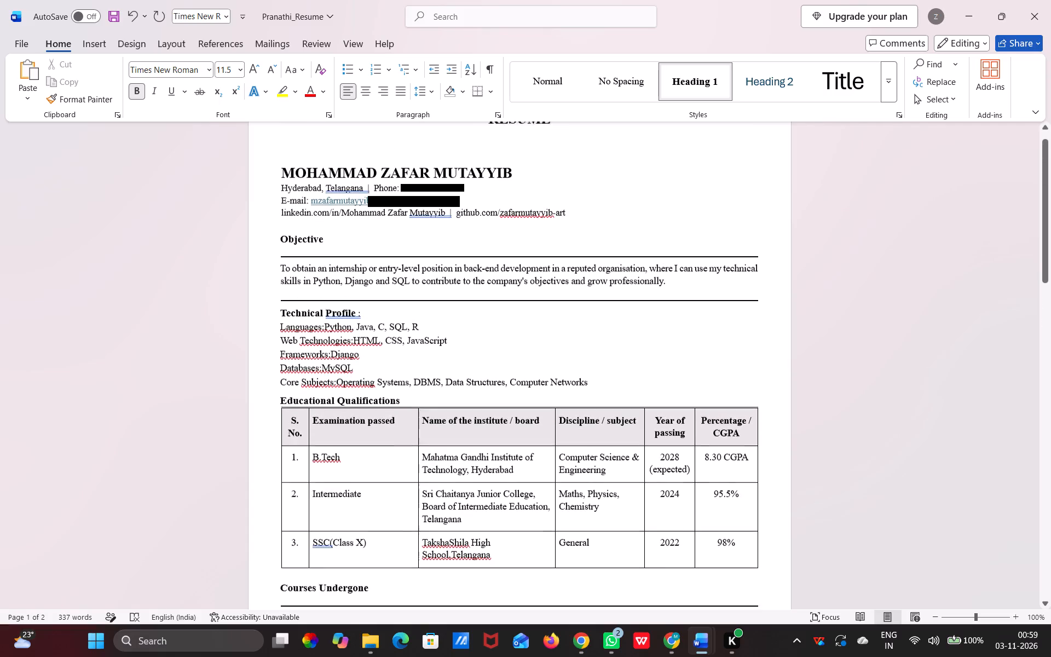
{"action": "scroll", "coordinate": [400, 322], "scroll_direction": "up", "scroll_amount": 2}
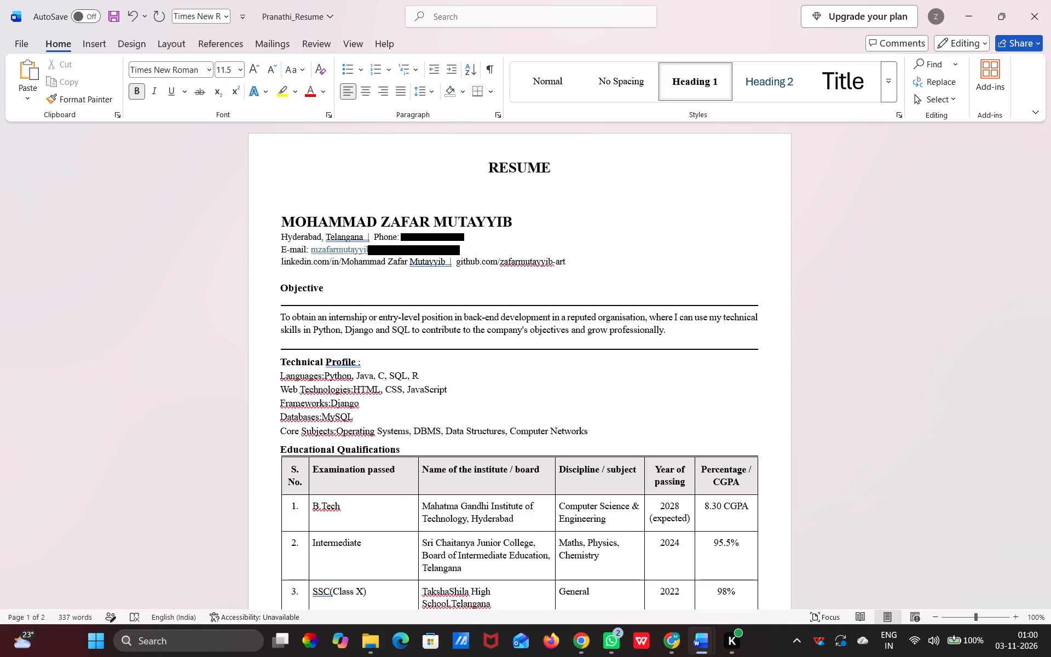
Preview both pages and print the resume with Microsoft Print to PDF into the 07_PERSONAL folder, naming it Resume_ plus the candidate's name.
{"action": "key", "text": "ctrl+p"}
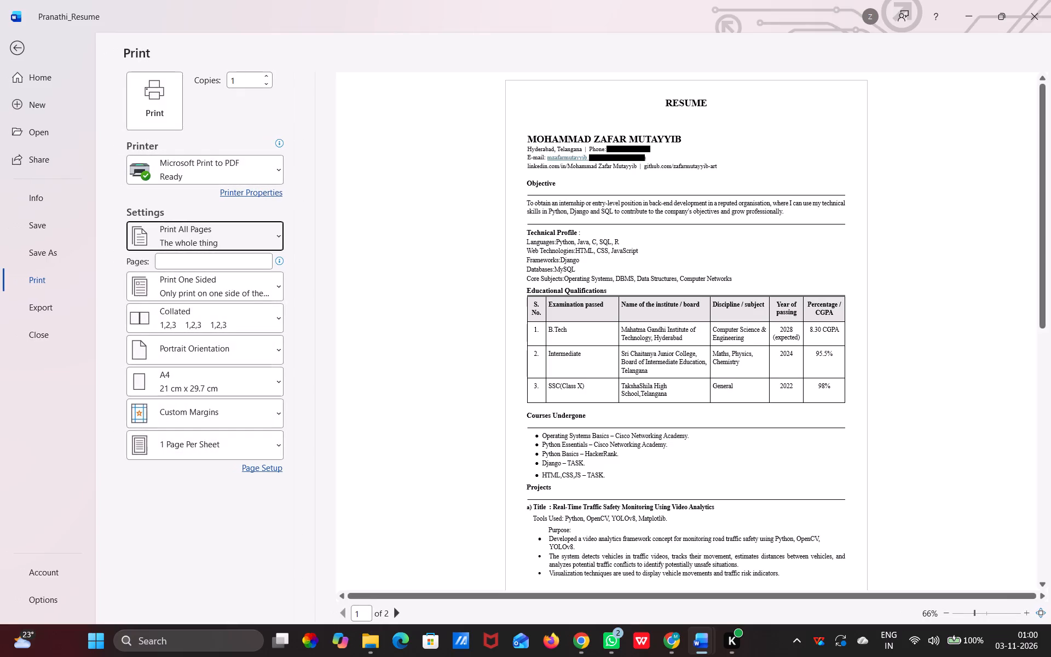
{"action": "scroll", "coordinate": [412, 322], "scroll_direction": "down", "scroll_amount": 7}
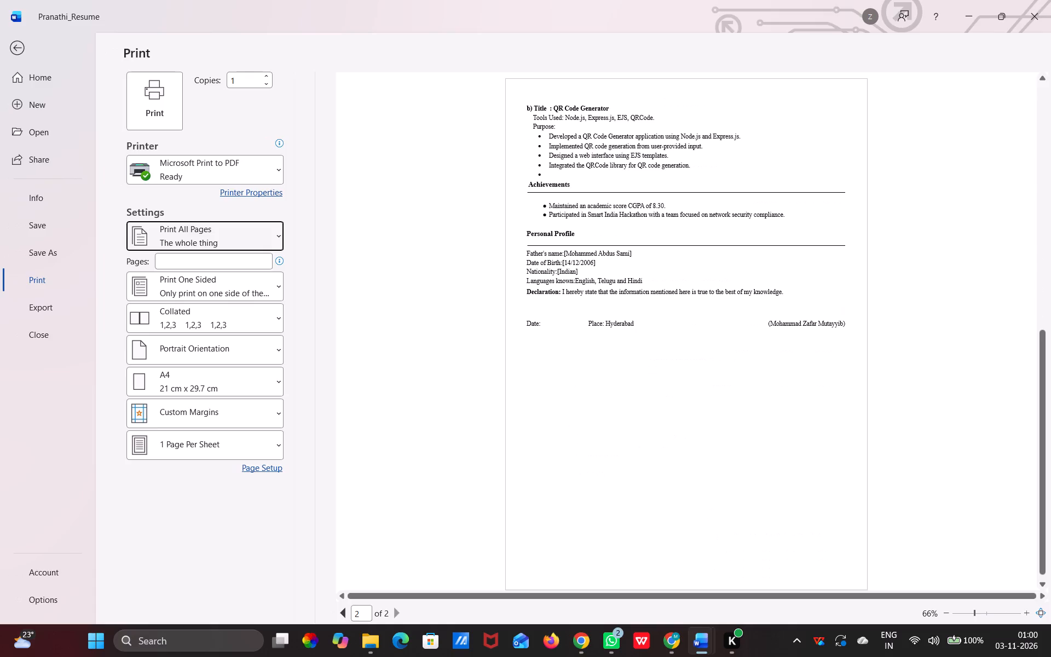
{"action": "scroll", "coordinate": [412, 322], "scroll_direction": "up", "scroll_amount": 4}
{"action": "scroll", "coordinate": [412, 322], "scroll_direction": "down", "scroll_amount": 3}
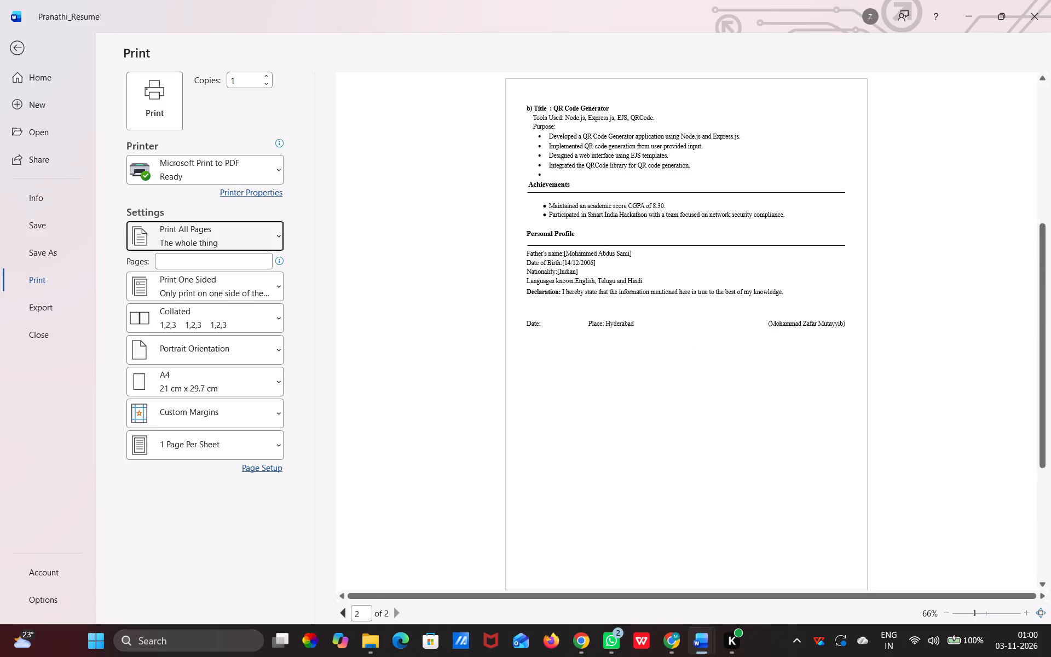
{"action": "scroll", "coordinate": [412, 322], "scroll_direction": "down", "scroll_amount": 2}
{"action": "scroll", "coordinate": [412, 322], "scroll_direction": "up", "scroll_amount": 4}
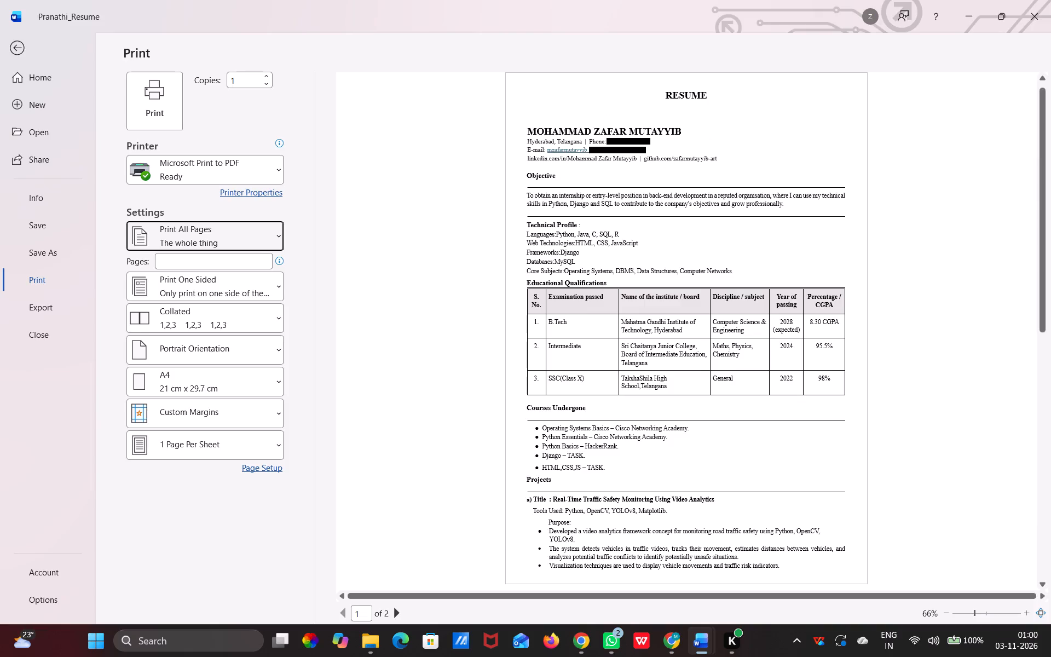
{"action": "left_click", "coordinate": [161, 99]}
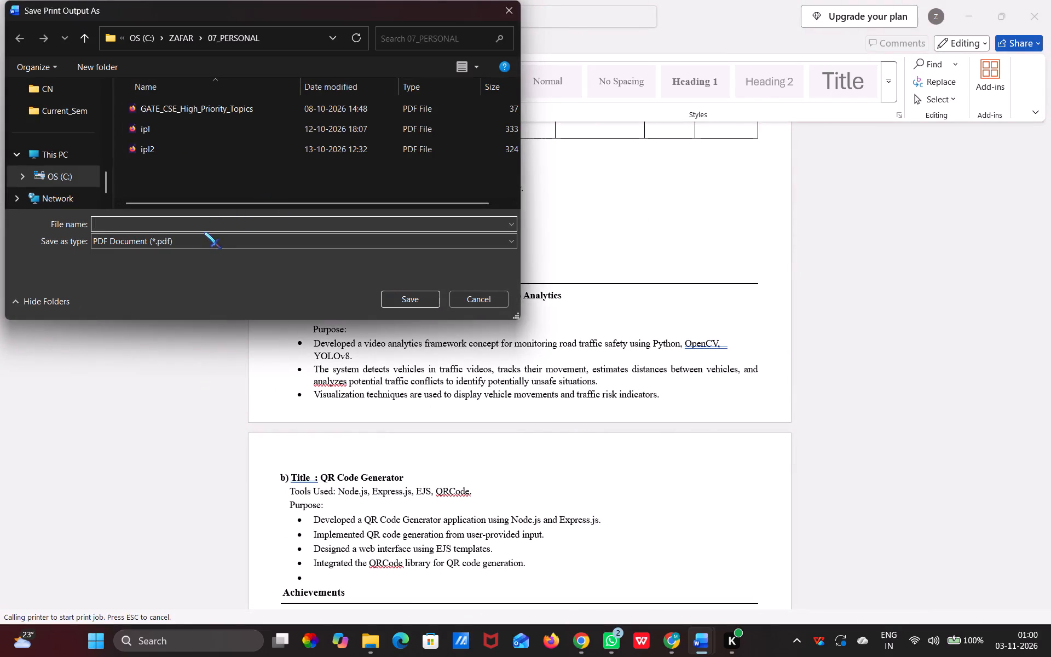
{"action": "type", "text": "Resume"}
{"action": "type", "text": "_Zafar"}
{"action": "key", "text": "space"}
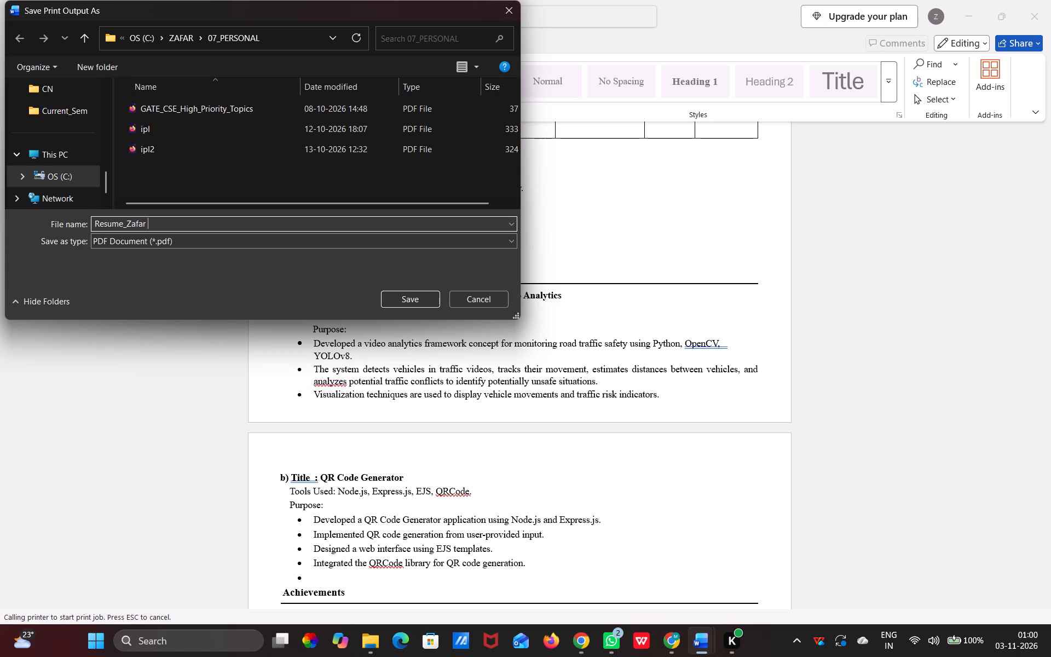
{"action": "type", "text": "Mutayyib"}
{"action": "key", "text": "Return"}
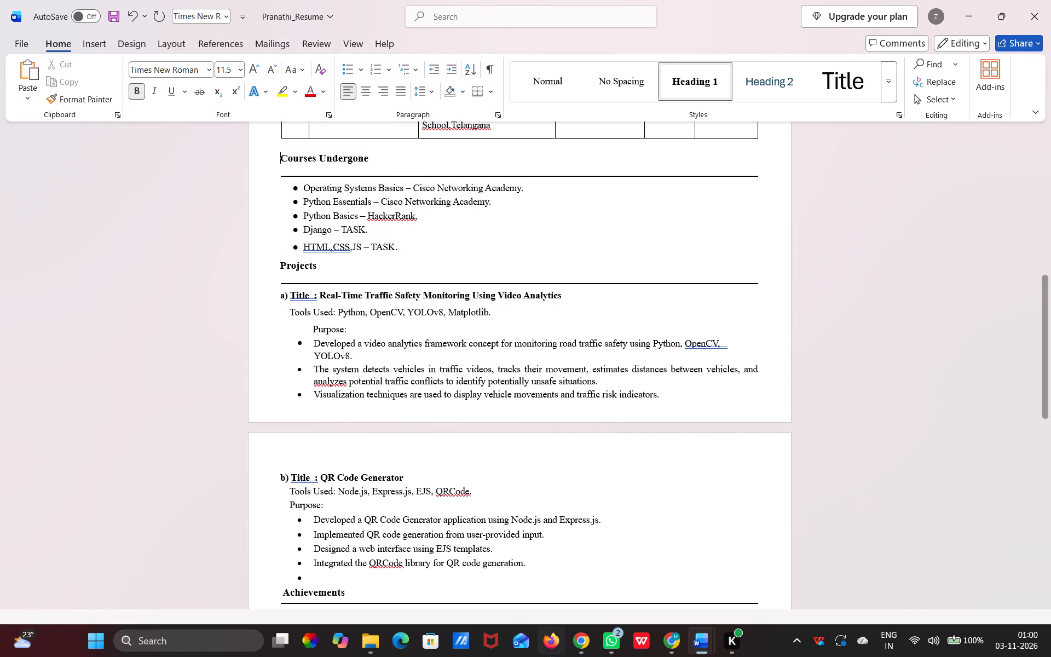
{"action": "left_click", "coordinate": [357, 641]}
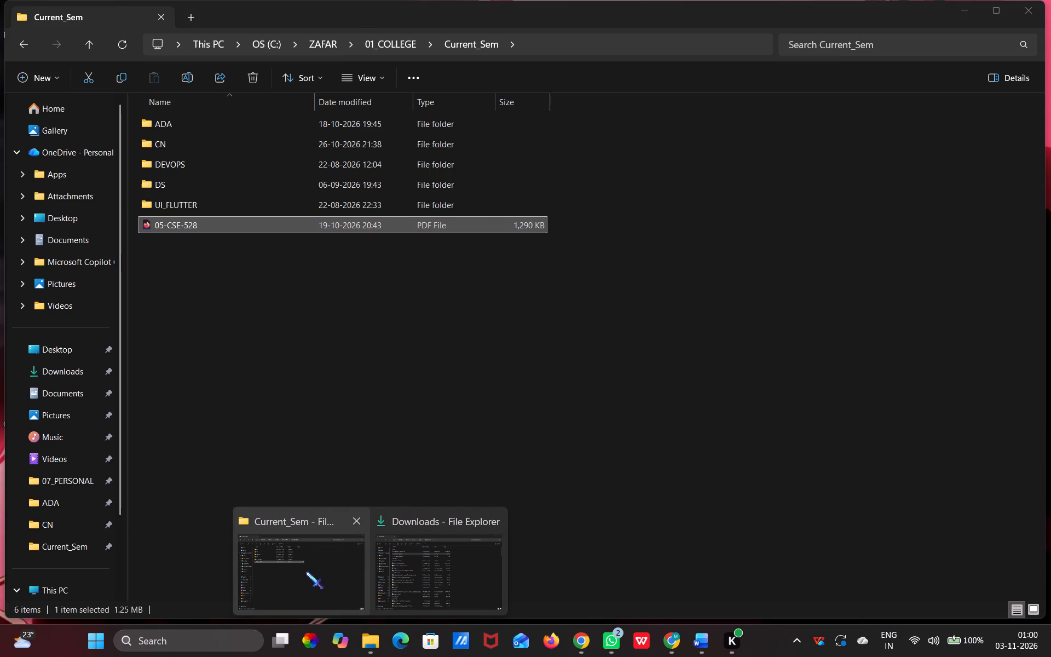
{"action": "left_click", "coordinate": [298, 569]}
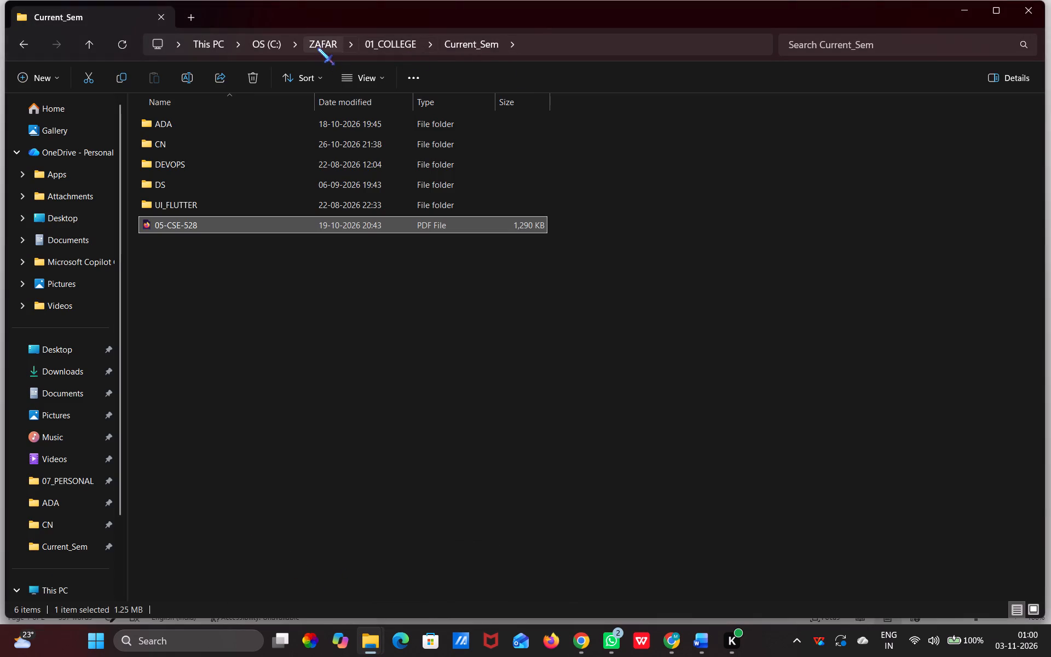
{"action": "left_click", "coordinate": [317, 48]}
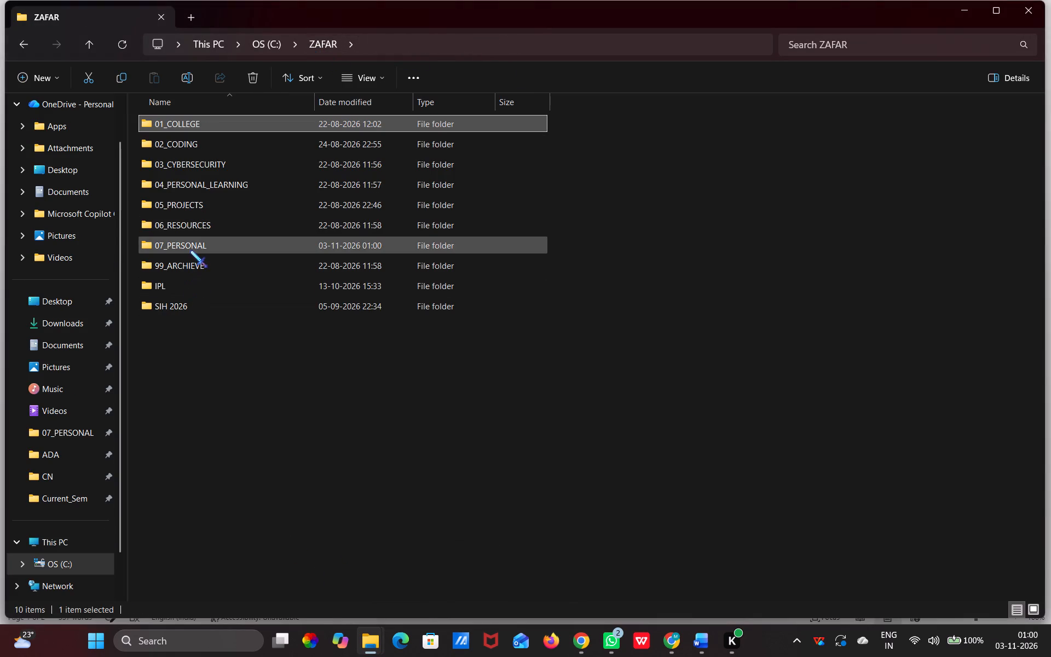
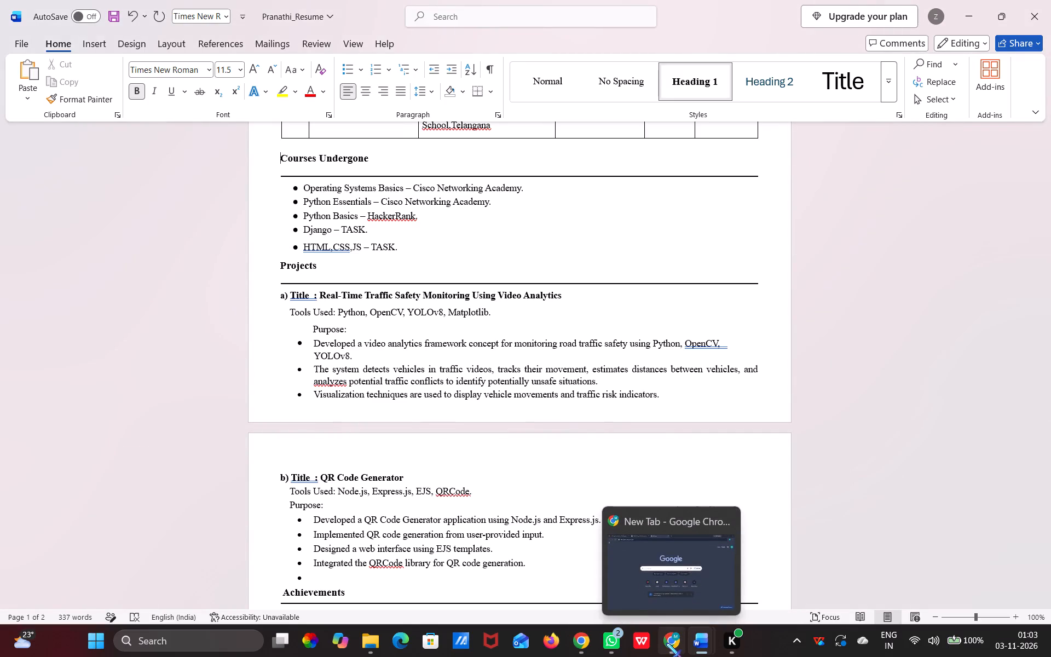
{"action": "left_click", "coordinate": [748, 563]}
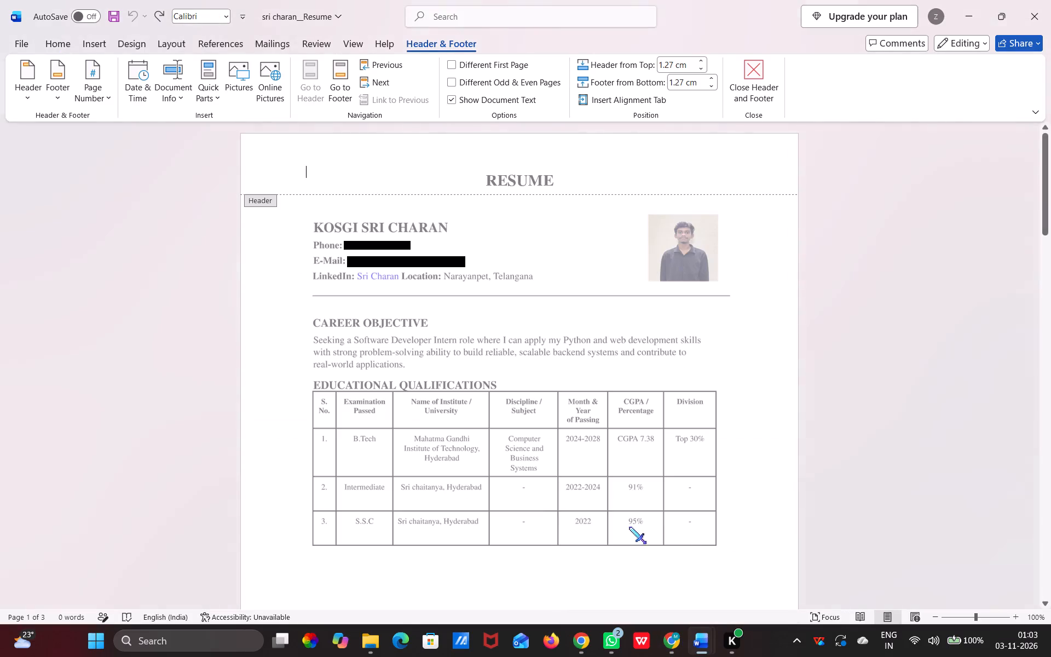
{"action": "left_click", "coordinate": [1050, 0]}
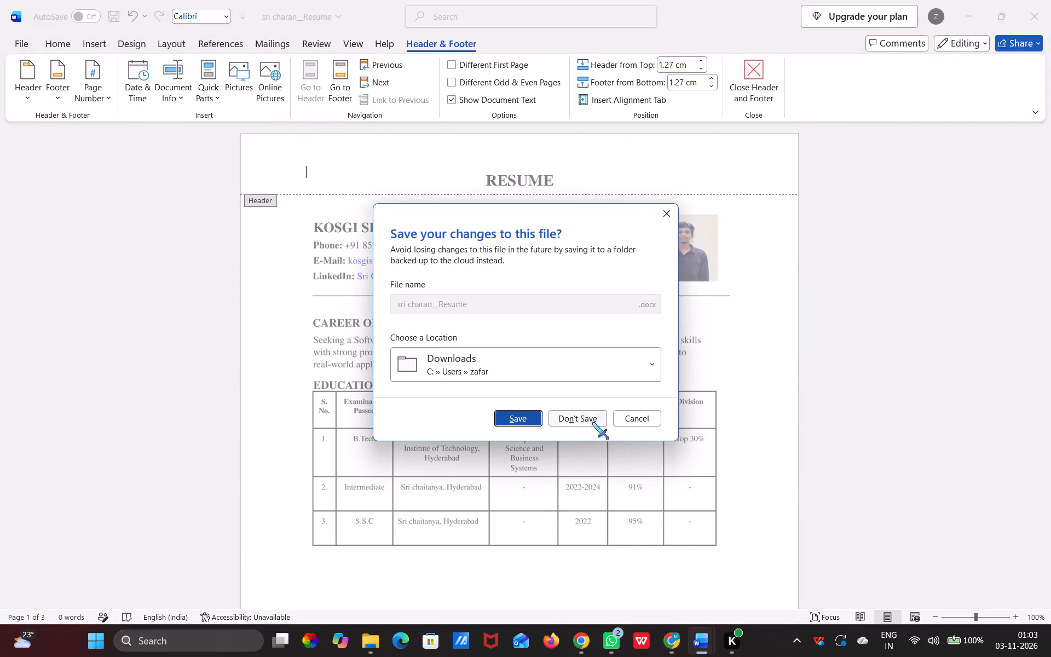
{"action": "left_click", "coordinate": [583, 412]}
Look through the remaining open resume, from the educational qualifications to the personal profile and declaration, against the review's advice.
{"action": "scroll", "coordinate": [550, 443], "scroll_direction": "up", "scroll_amount": 6}
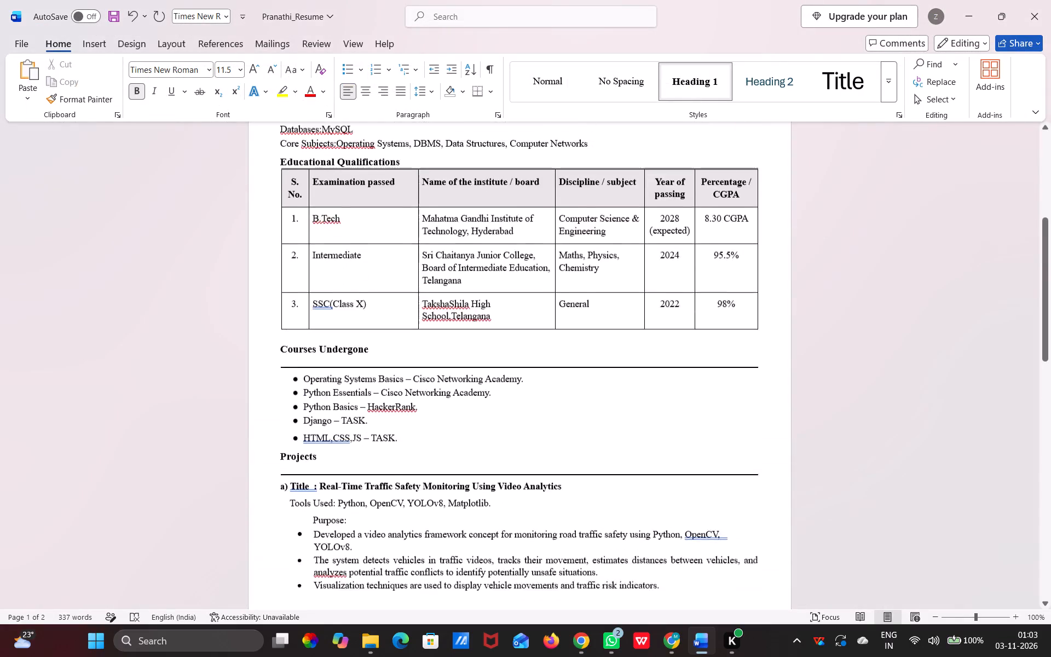
{"action": "scroll", "coordinate": [550, 443], "scroll_direction": "up", "scroll_amount": 5}
{"action": "scroll", "coordinate": [550, 443], "scroll_direction": "down", "scroll_amount": 15}
{"action": "scroll", "coordinate": [549, 442], "scroll_direction": "down", "scroll_amount": 6}
{"action": "scroll", "coordinate": [549, 442], "scroll_direction": "up", "scroll_amount": 7}
{"action": "scroll", "coordinate": [549, 442], "scroll_direction": "down", "scroll_amount": 10}
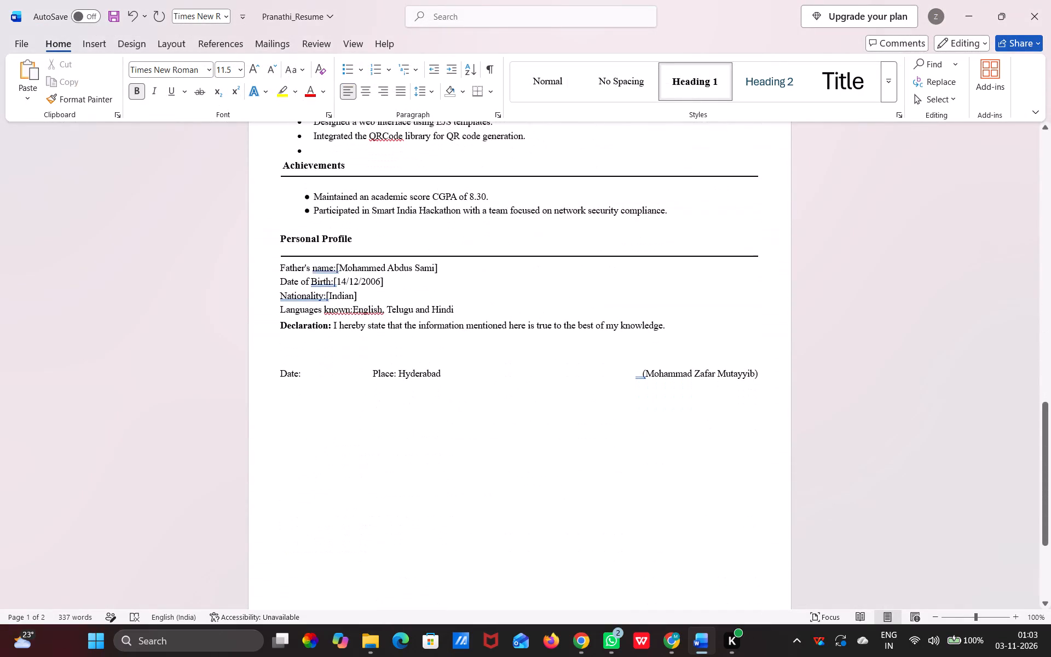